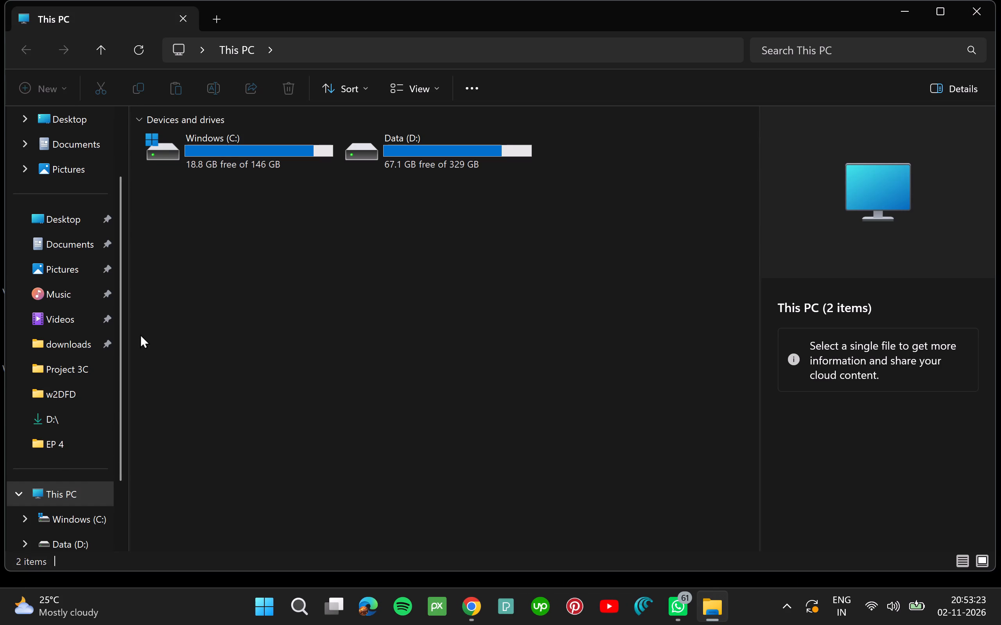
double_click(418, 157)
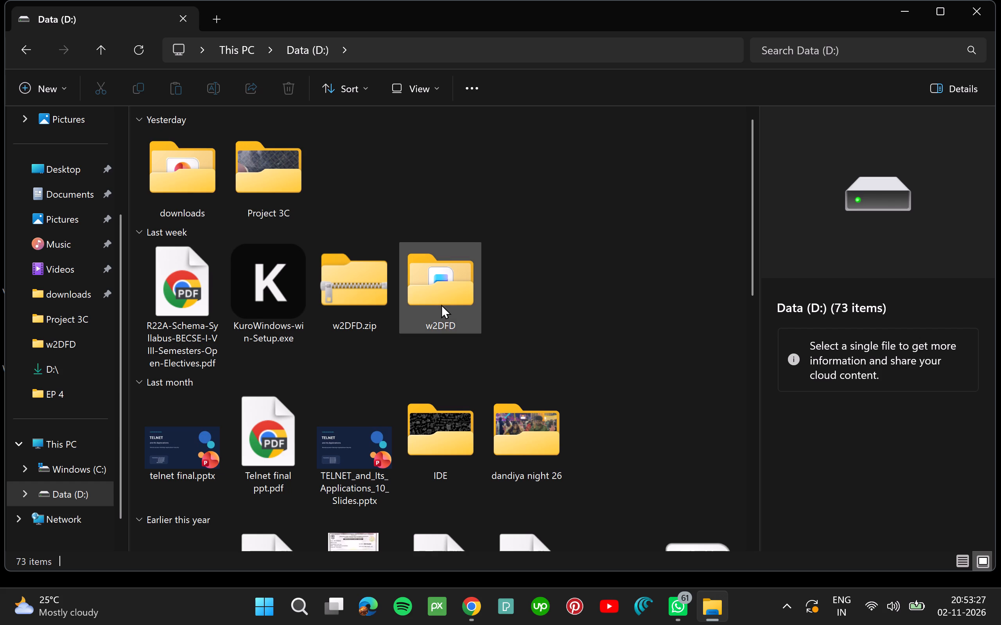
double_click(446, 284)
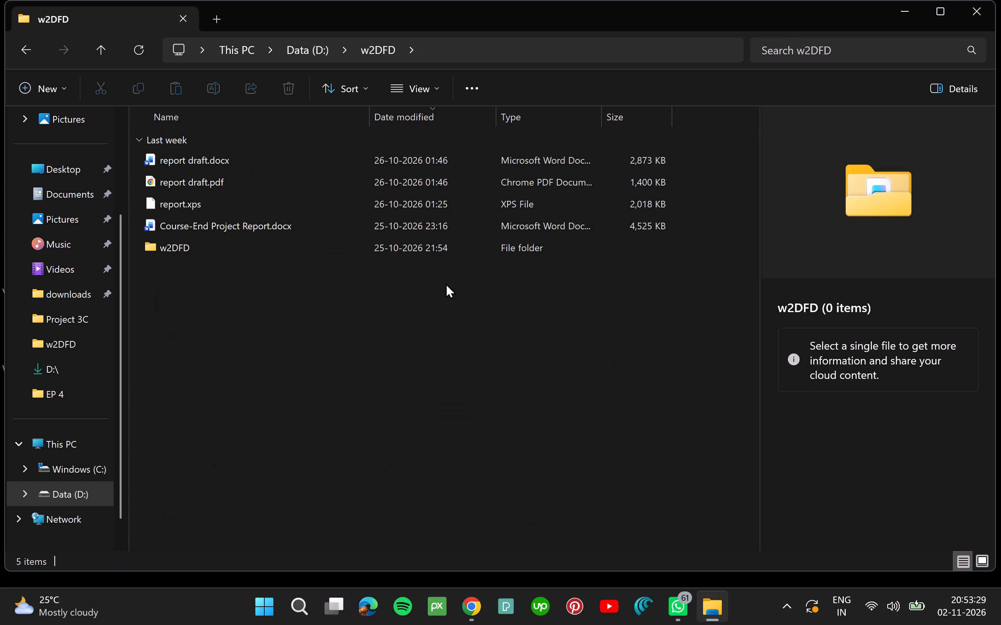
click(315, 52)
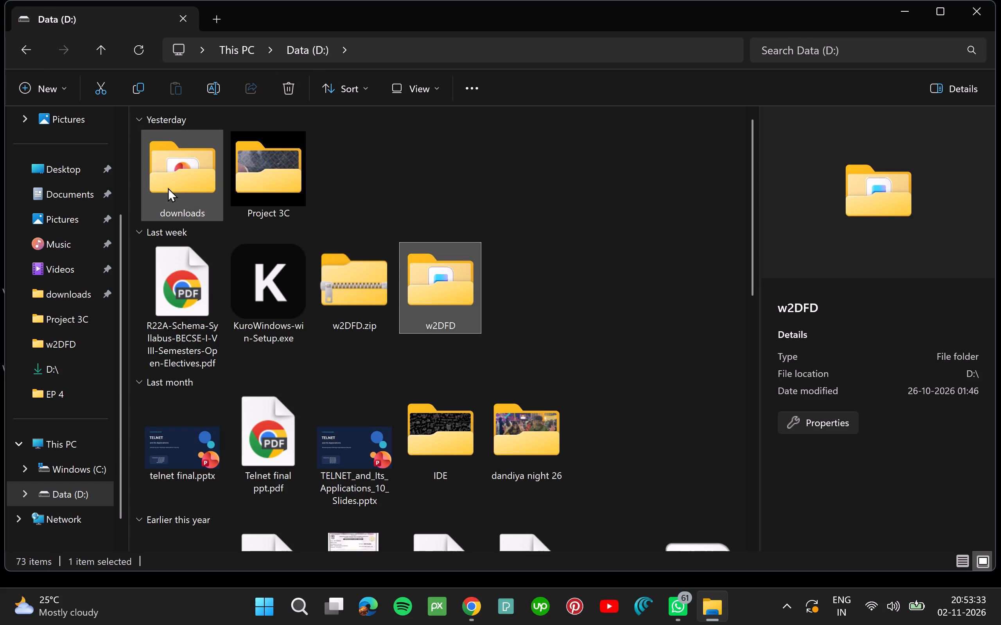
double_click(169, 163)
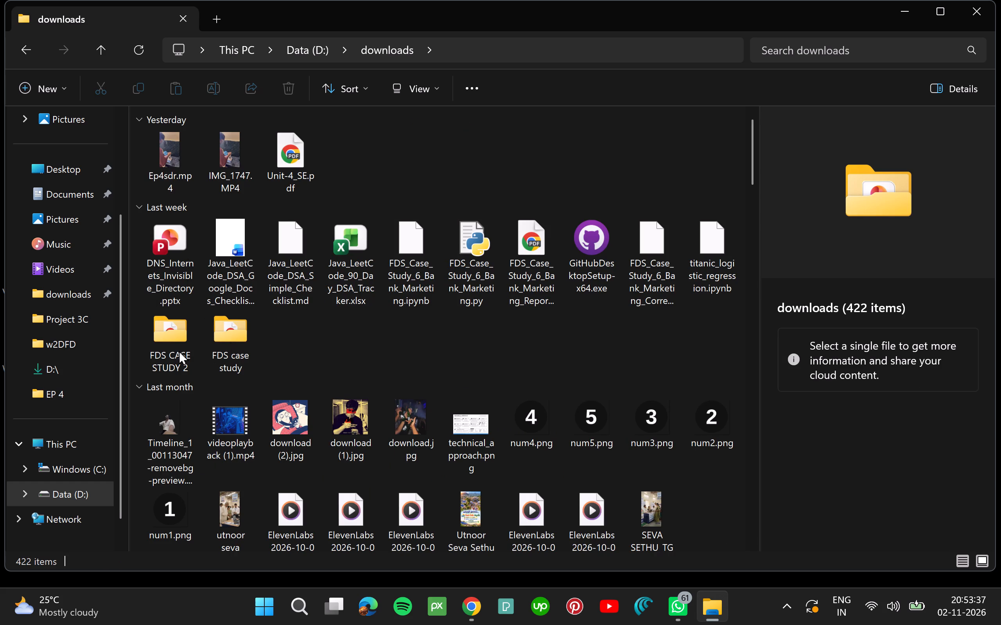
scroll(325, 341, down, 5)
scroll(325, 341, up, 1)
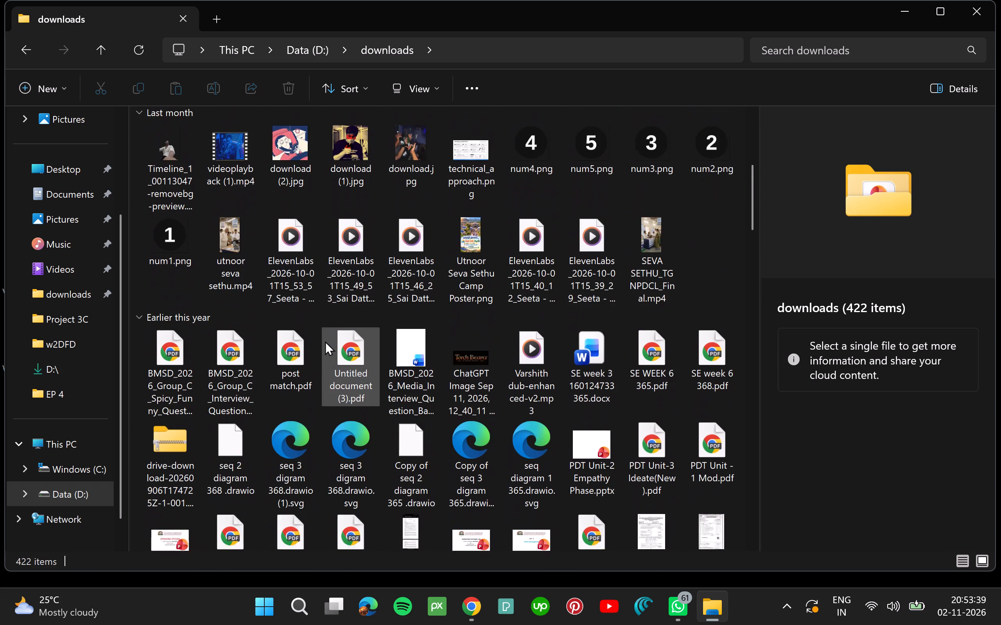
scroll(325, 341, up, 1)
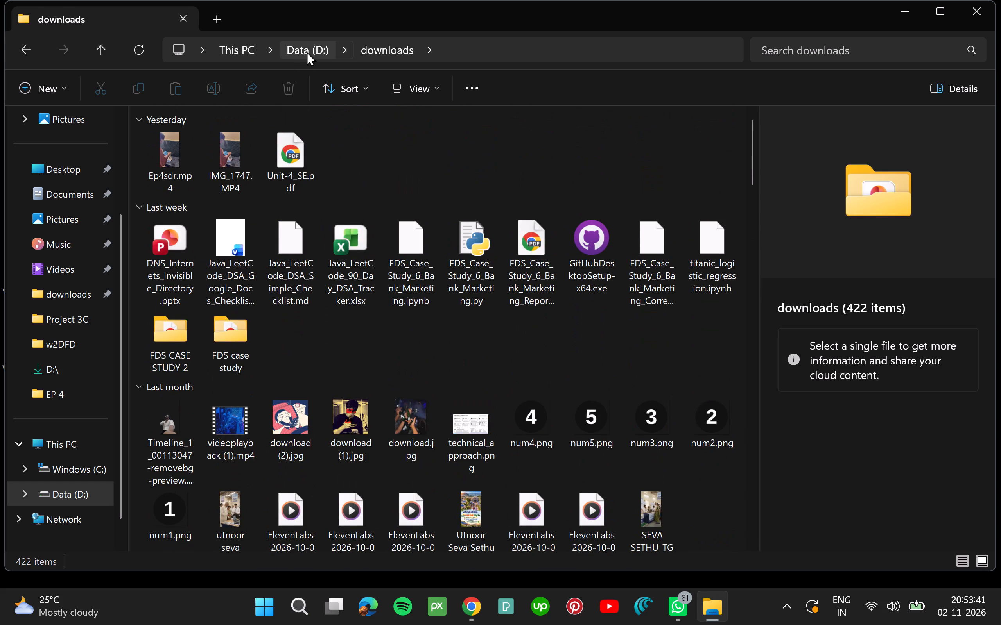
Open se-5.docx from the w5CLASS folder inside D:\w2DFD\w2DFD.
click(307, 52)
double_click(433, 278)
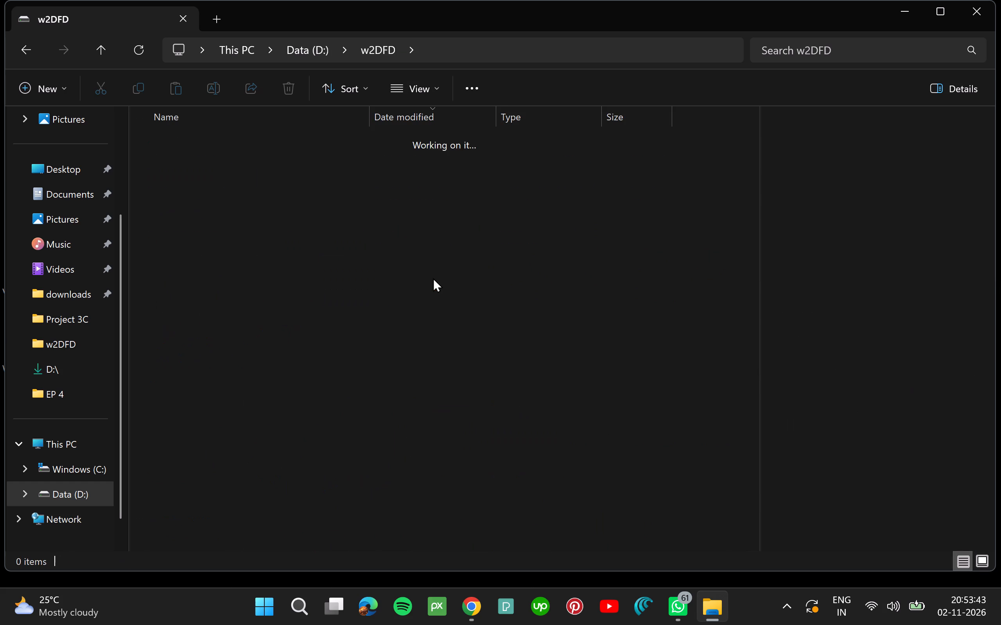
double_click(265, 240)
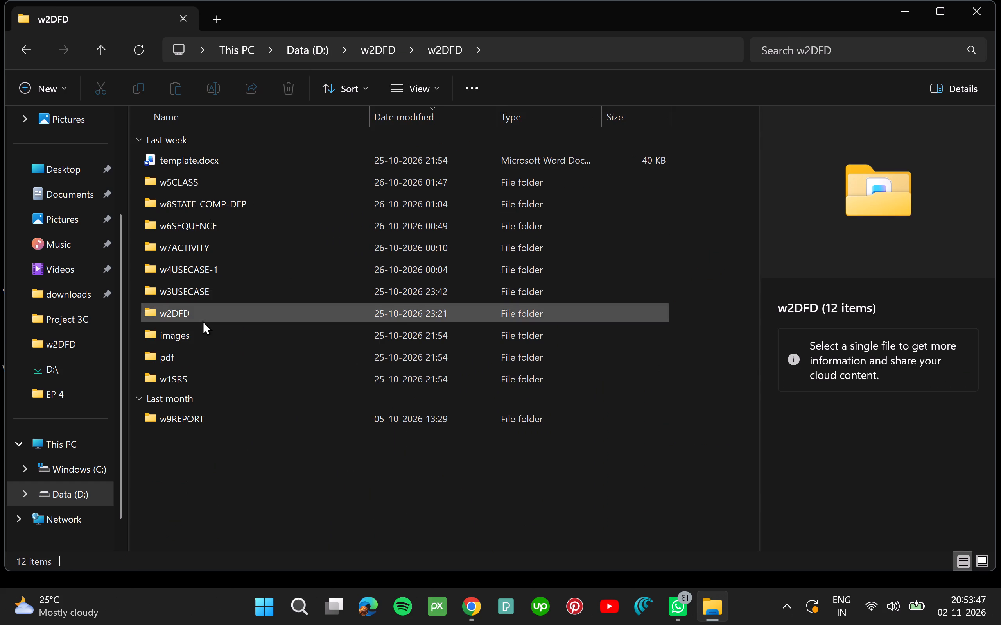
double_click(230, 182)
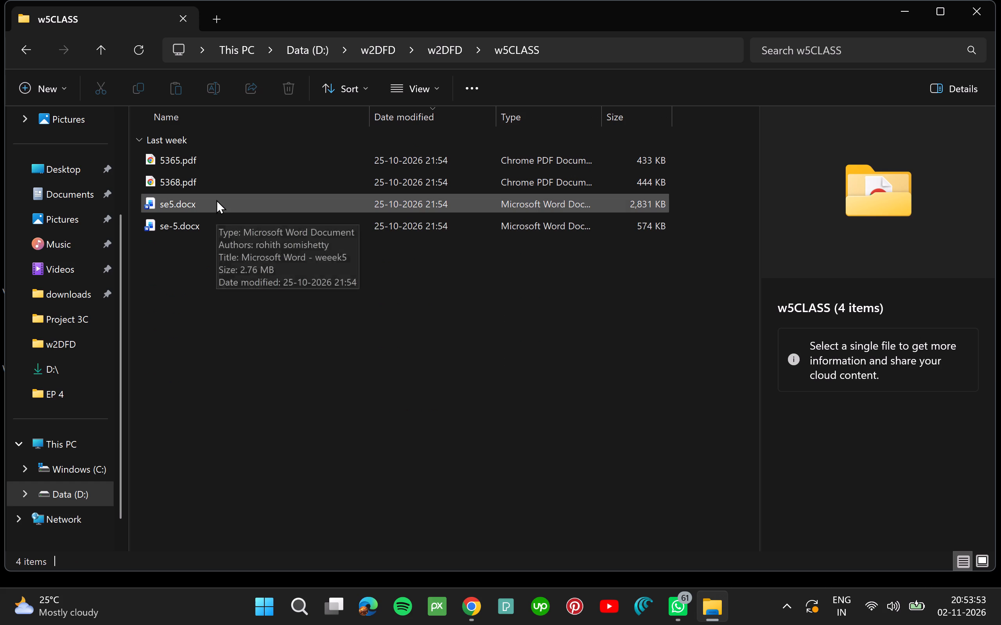
click(216, 200)
double_click(215, 221)
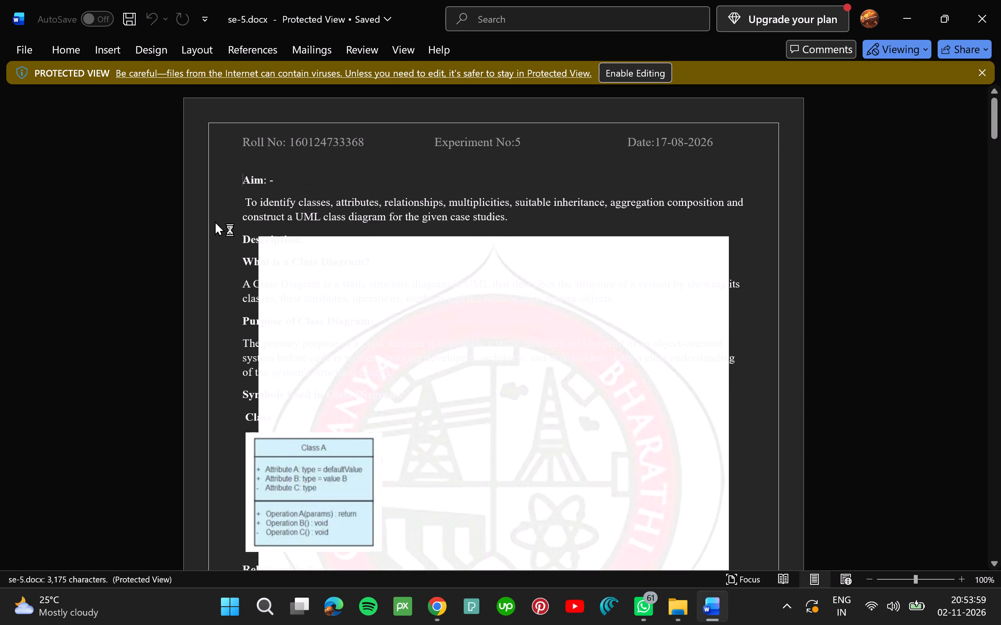
Enable editing in se-5.docx, examine its class diagrams and class tables, and close the document.
click(621, 75)
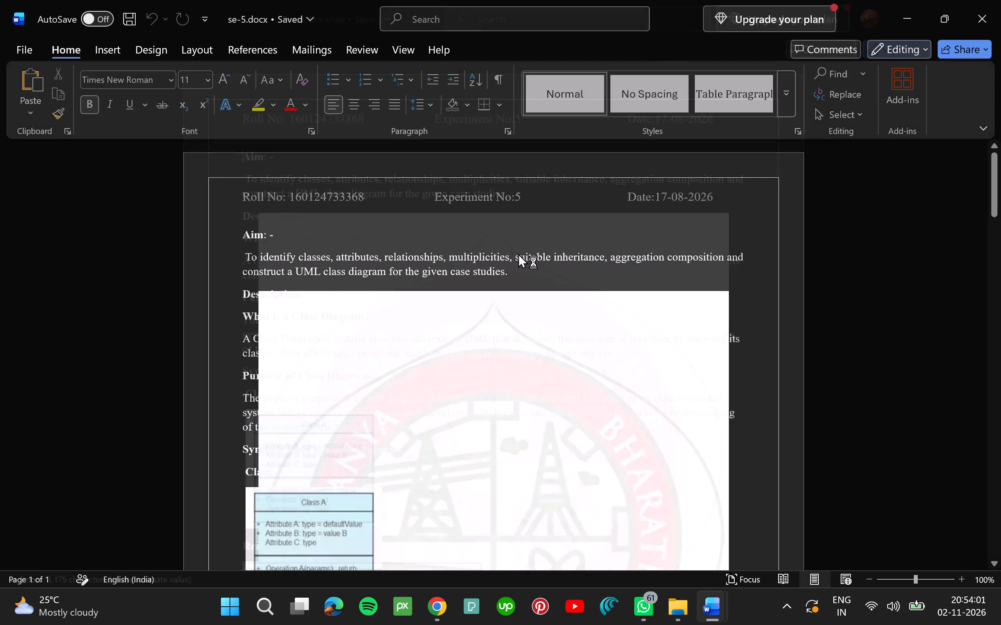
scroll(518, 254, down, 8)
scroll(518, 254, up, 1)
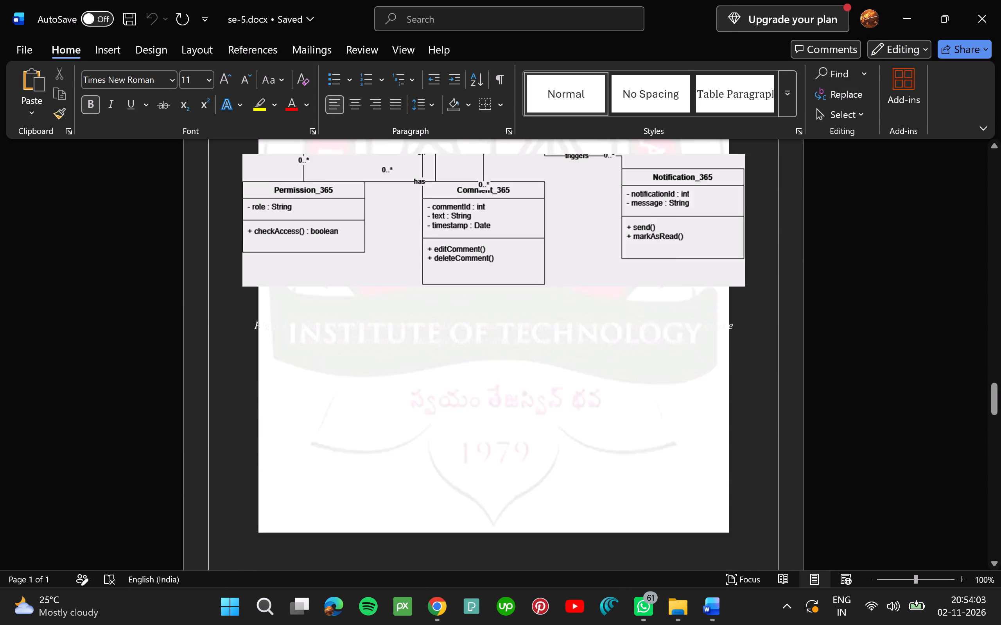
scroll(518, 254, up, 1)
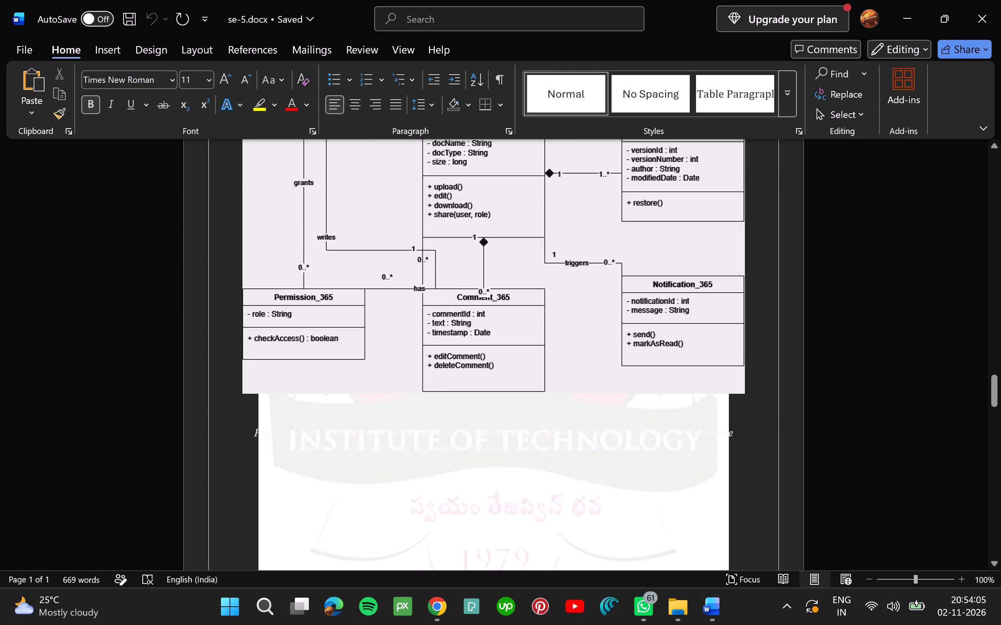
scroll(518, 254, up, 1)
scroll(518, 254, down, 4)
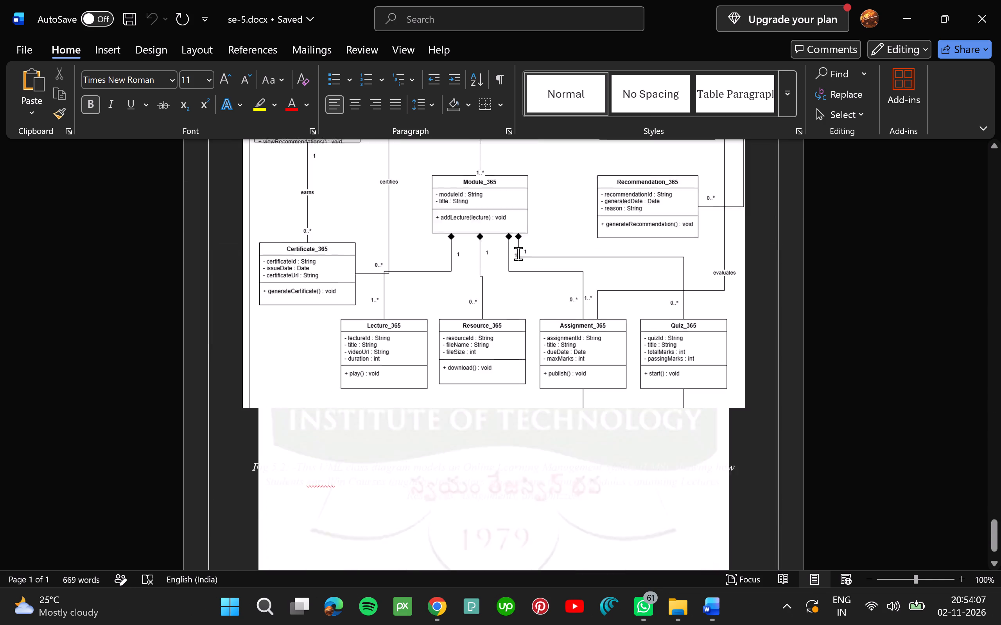
scroll(518, 254, up, 1)
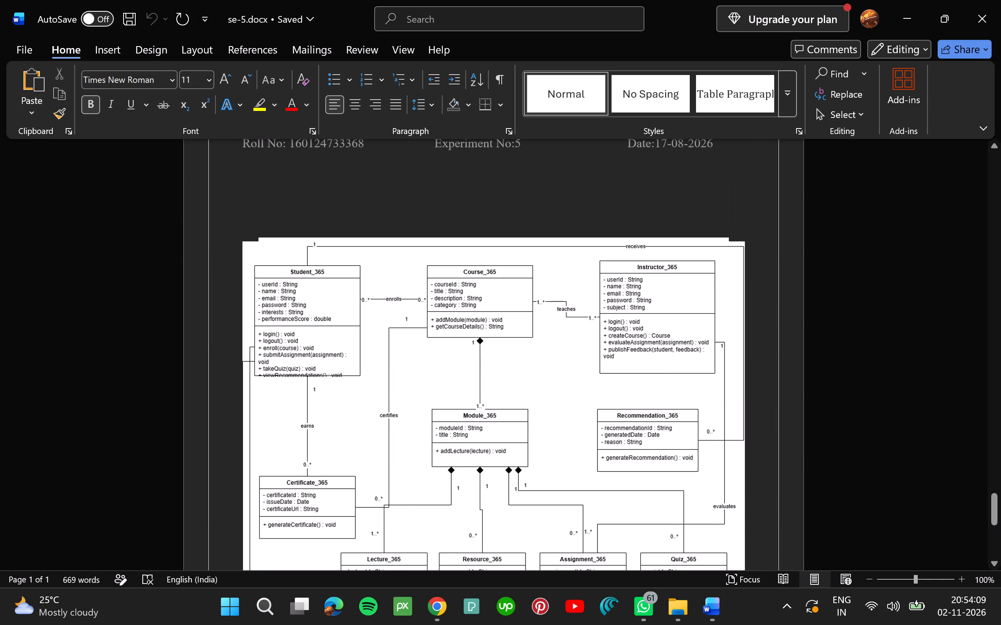
scroll(518, 254, up, 3)
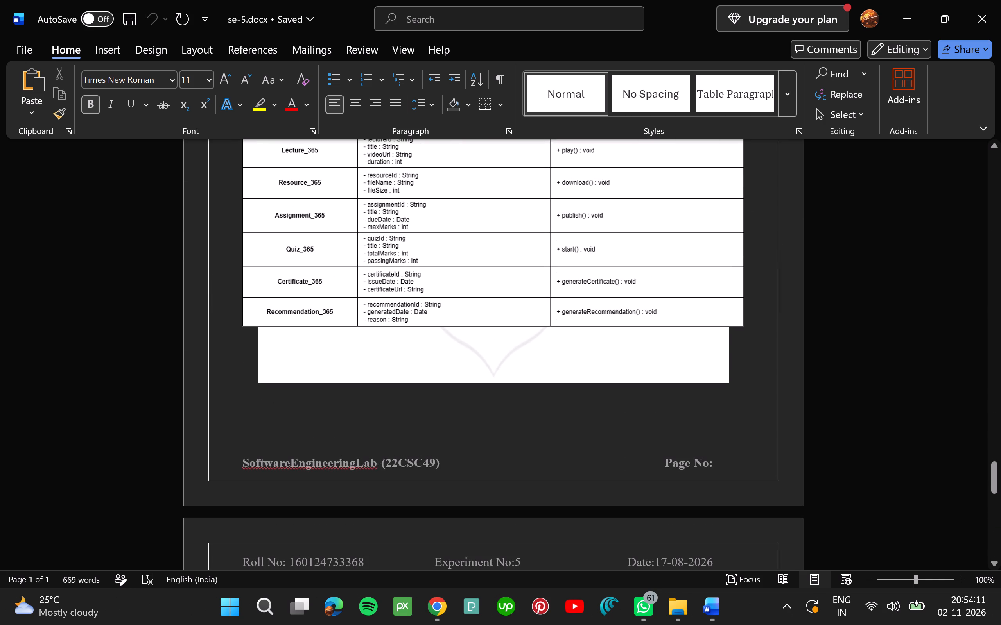
scroll(674, 232, up, 1)
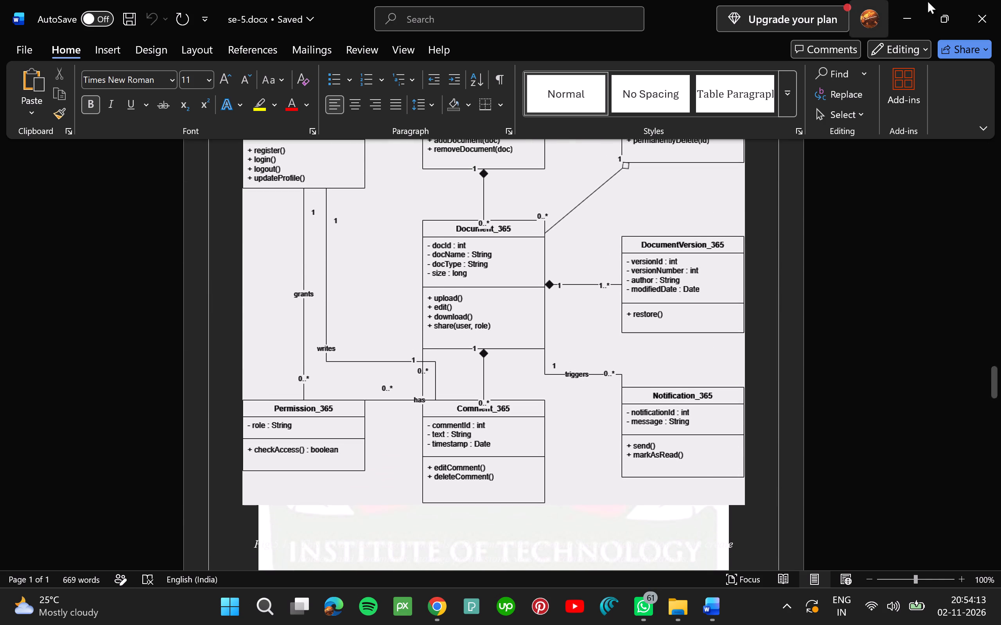
click(980, 0)
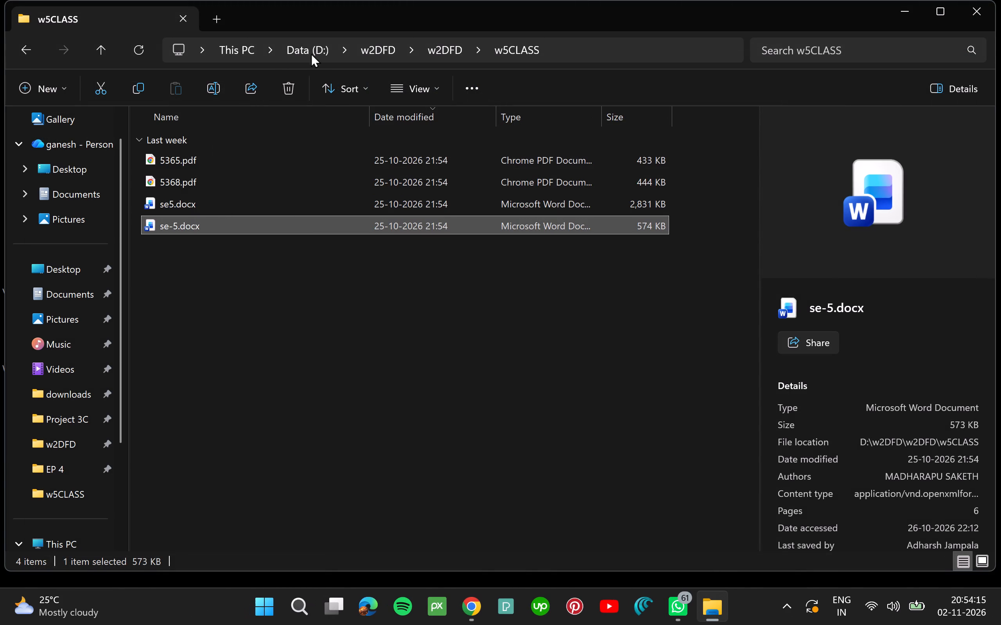
Check the w9REPORT folder, and open report draft.docx from D:\w2DFD.
click(431, 46)
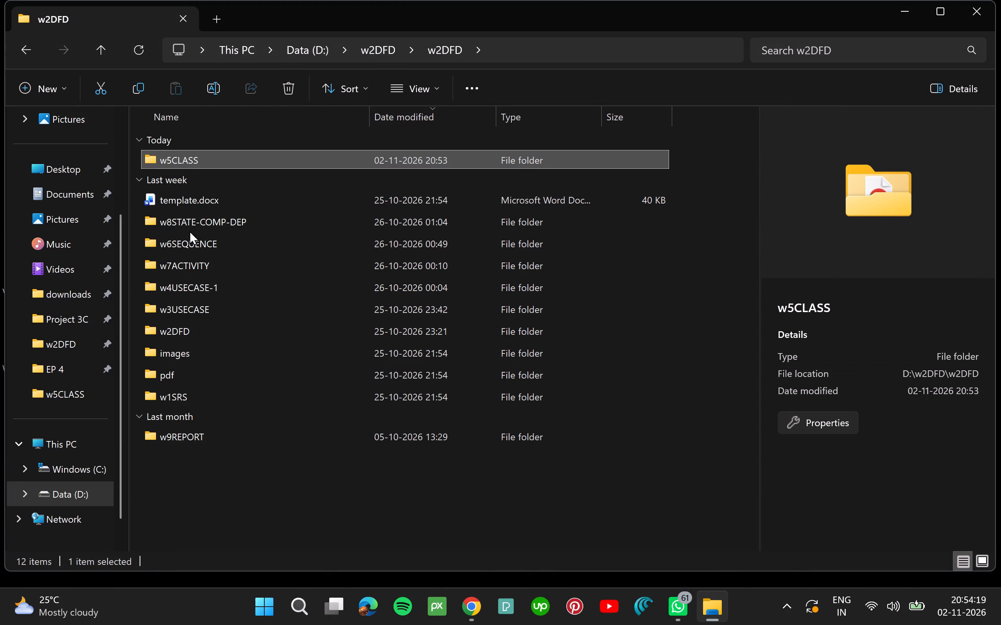
double_click(193, 437)
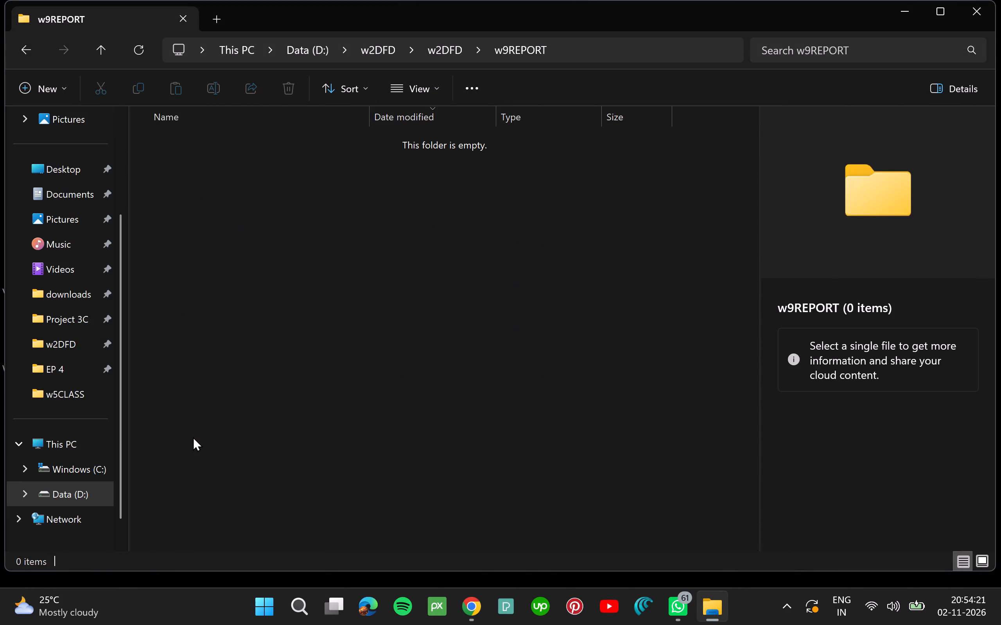
click(382, 48)
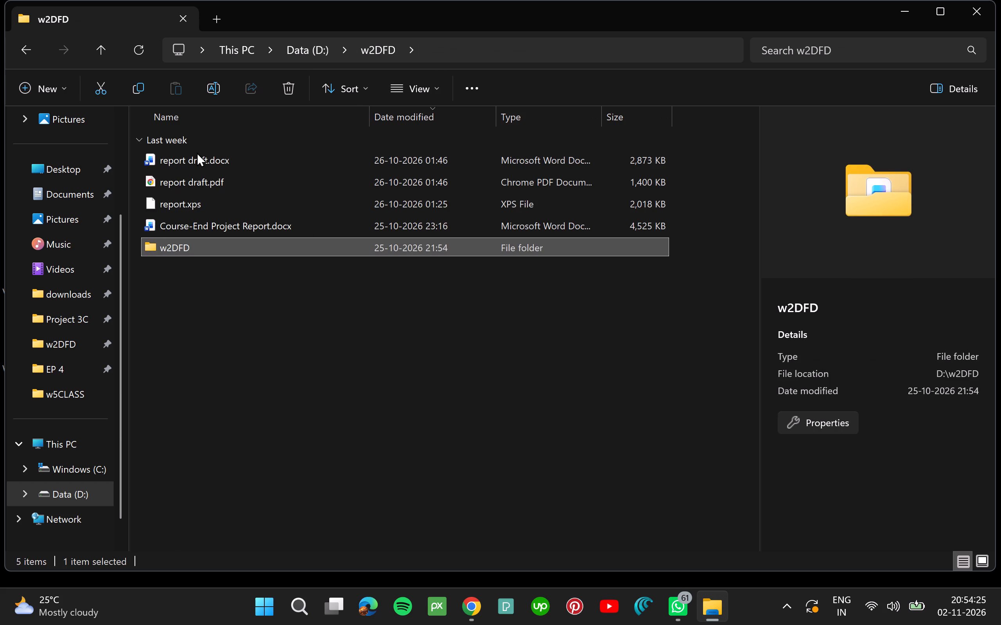
double_click(197, 152)
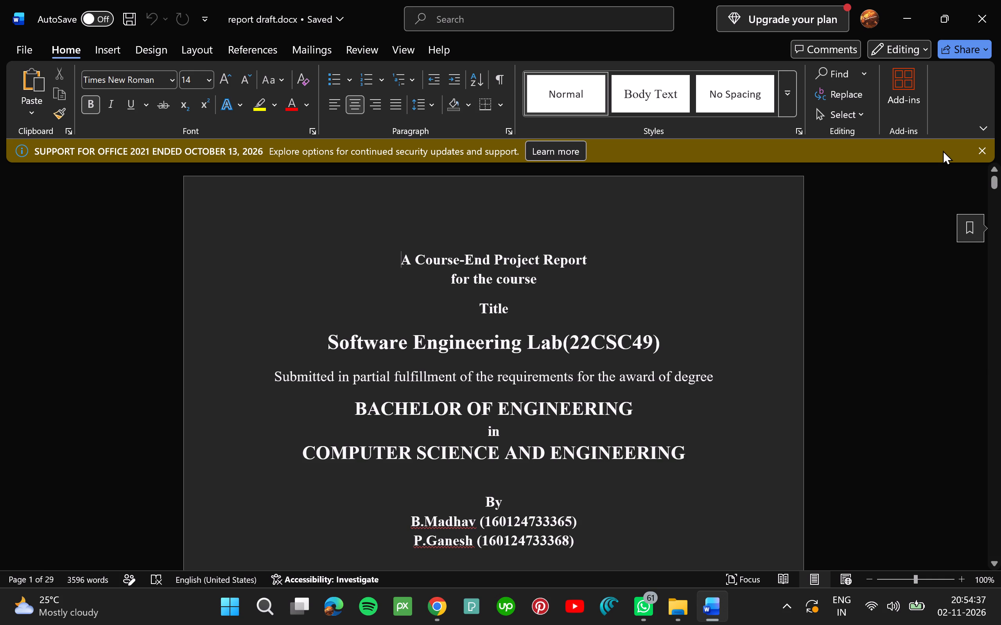
Dismiss the Office support notice and examine the report draft up to the class diagram notation and section 5.3 UML Class Diagram.
click(983, 148)
scroll(739, 307, down, 4)
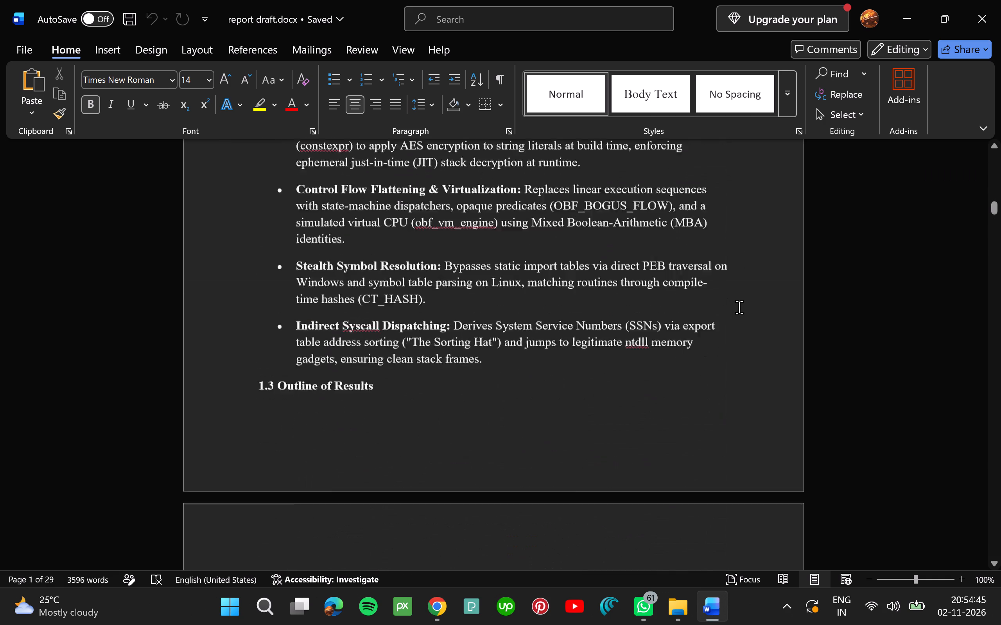
scroll(739, 307, down, 2)
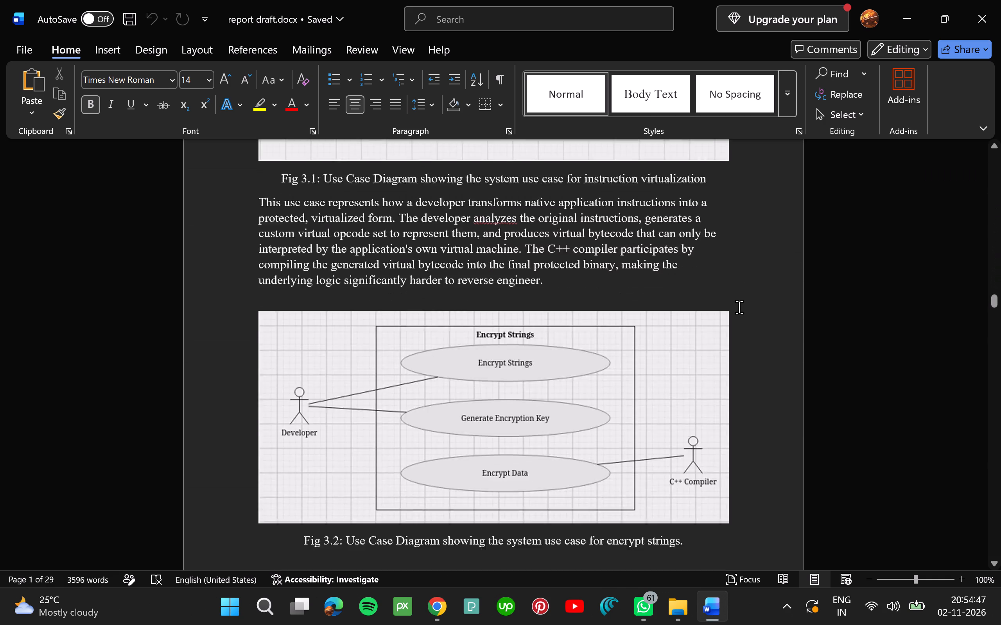
scroll(739, 307, down, 2)
scroll(739, 307, left, 1)
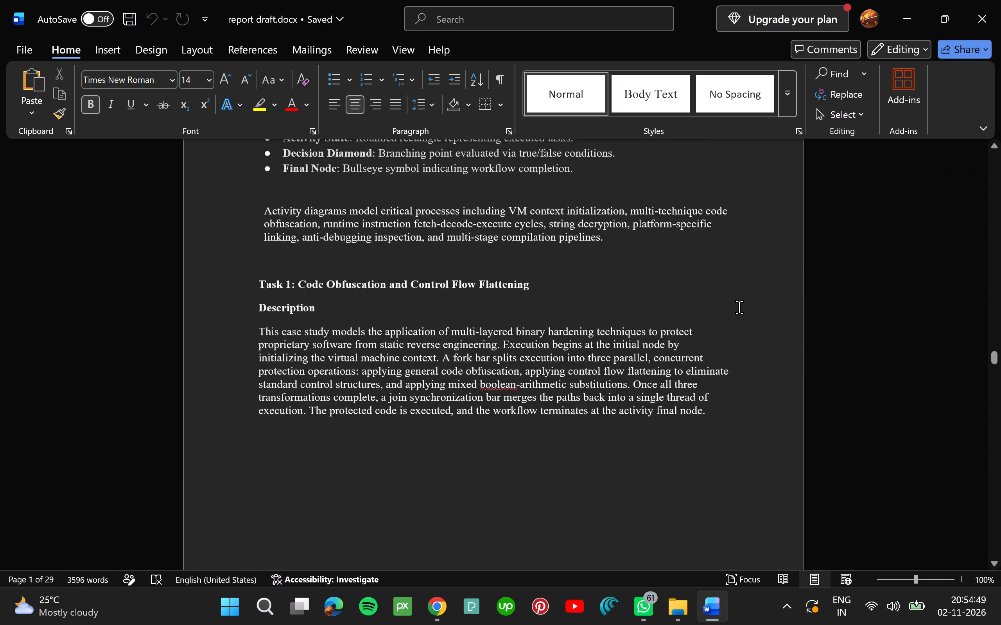
scroll(739, 307, left, 1)
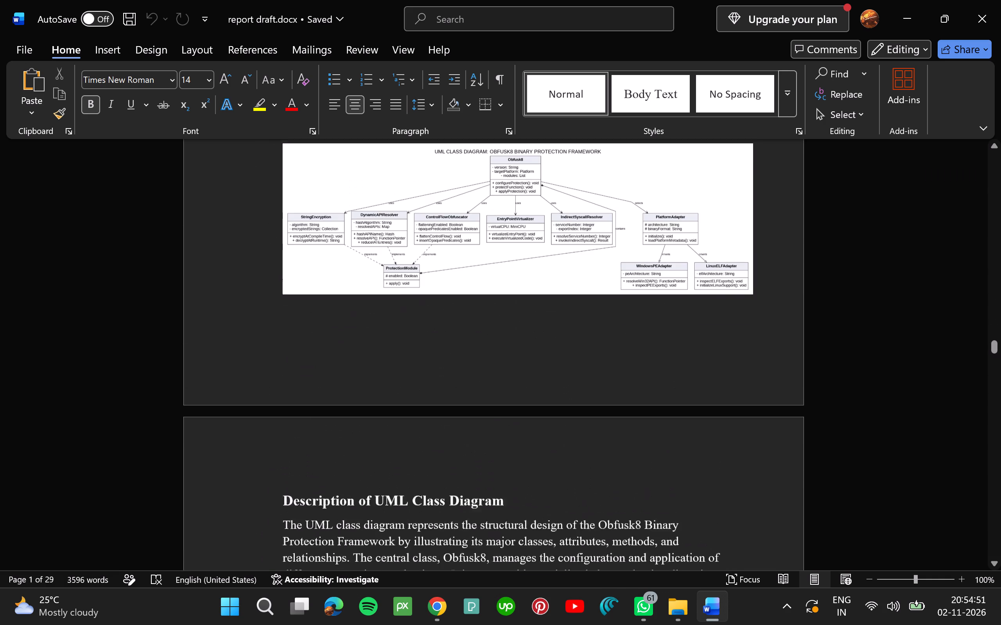
scroll(739, 307, left, 1)
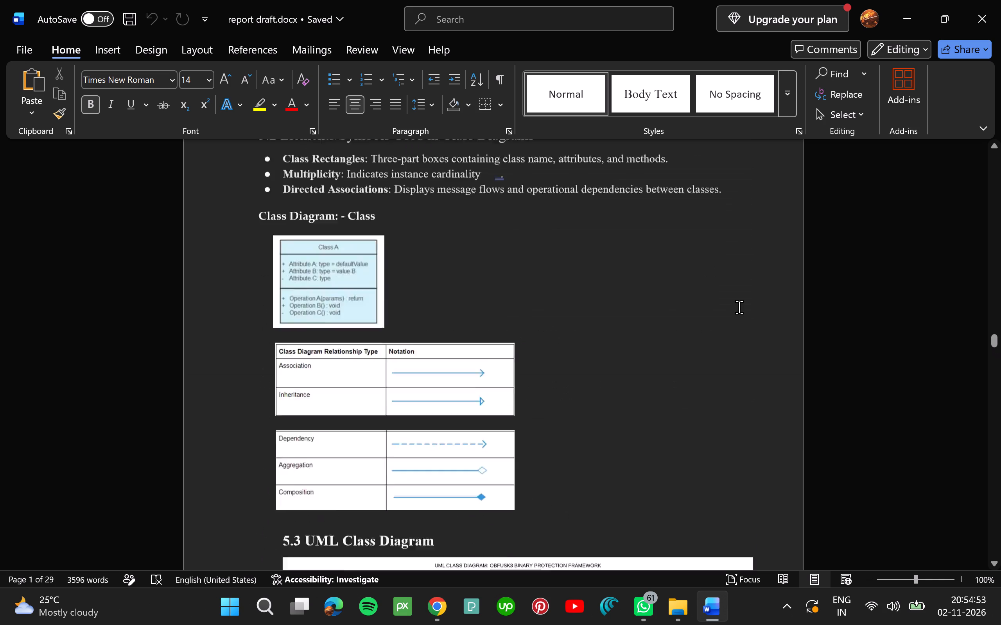
scroll(739, 307, left, 1)
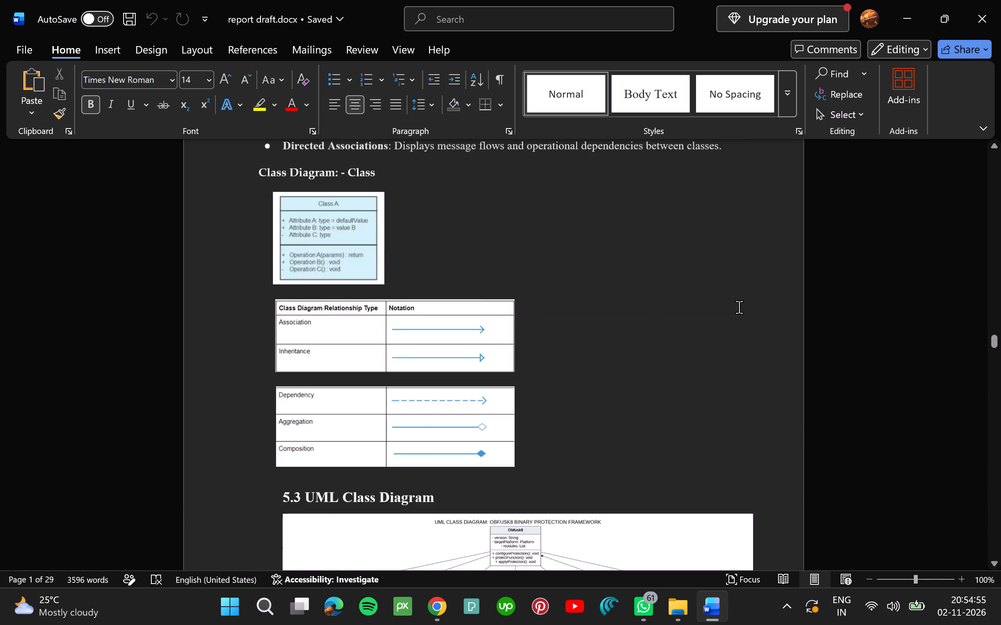
scroll(739, 307, left, 1)
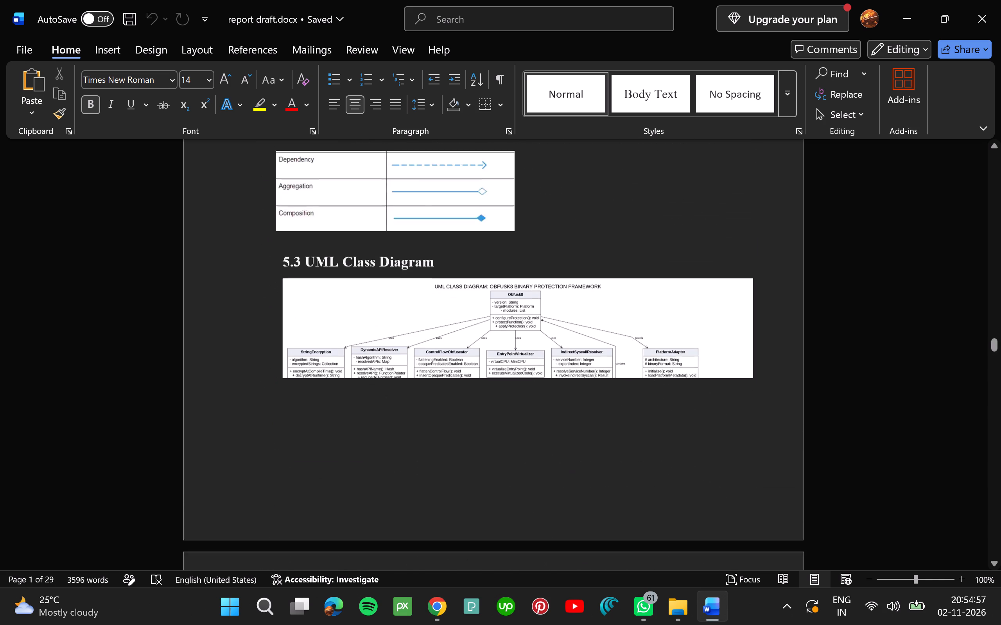
scroll(739, 307, left, 1)
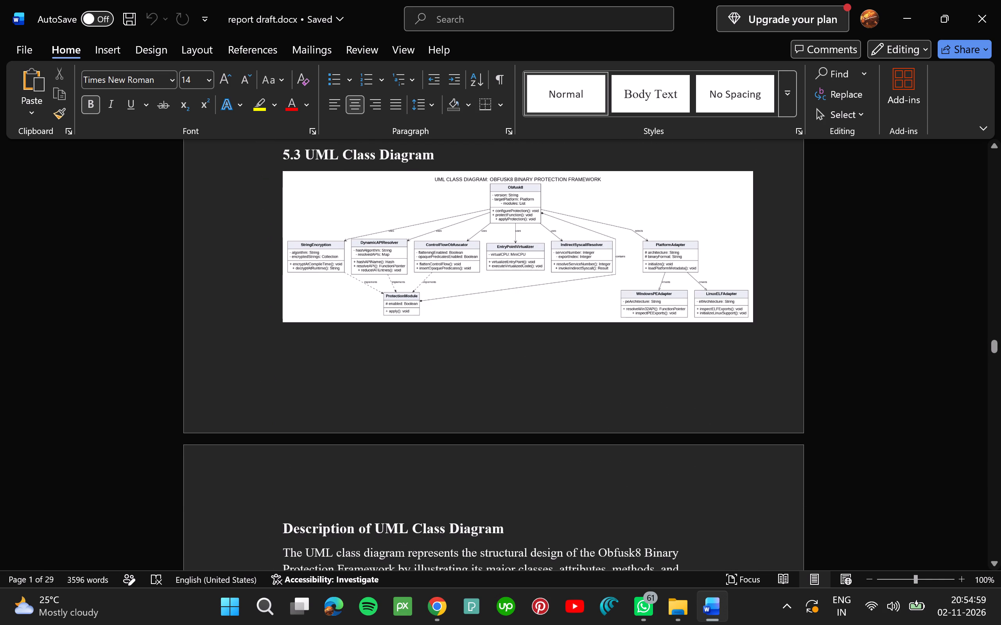
Enlarge the UML class diagram picture under section 5.3 slightly from its lower corner, keeping its proportions, so it extends toward the page's right edge.
scroll(739, 307, left, 2)
drag(992, 344, 993, 333)
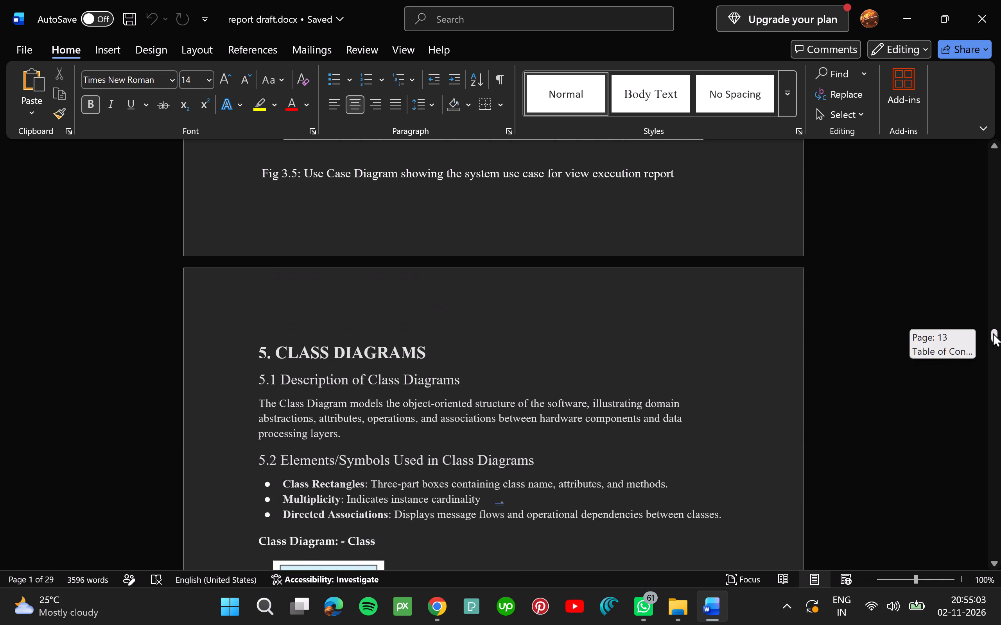
drag(993, 333, 988, 342)
click(591, 342)
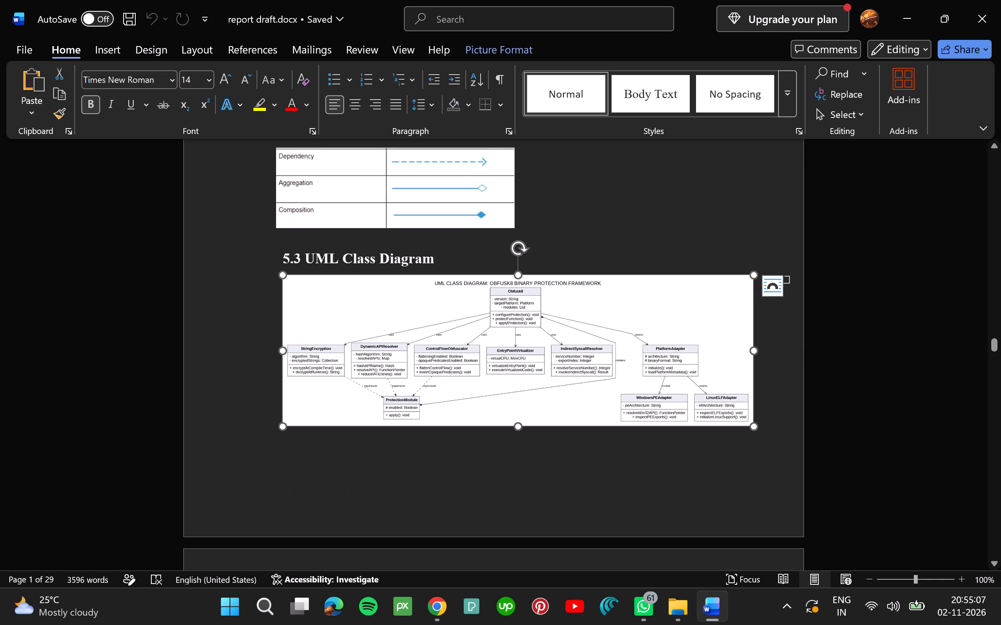
drag(753, 427, 756, 430)
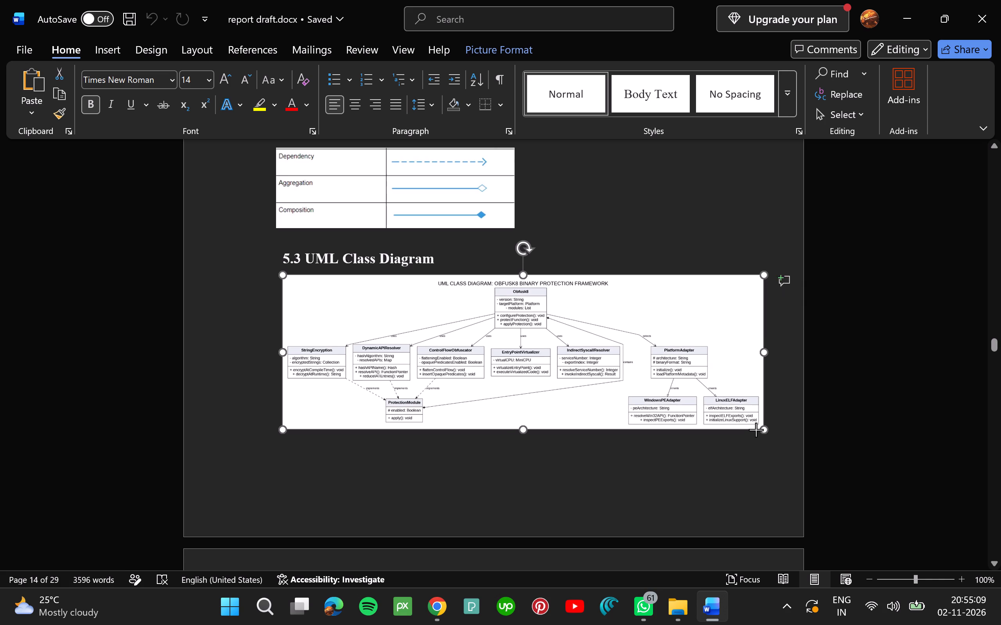
drag(756, 430, 764, 435)
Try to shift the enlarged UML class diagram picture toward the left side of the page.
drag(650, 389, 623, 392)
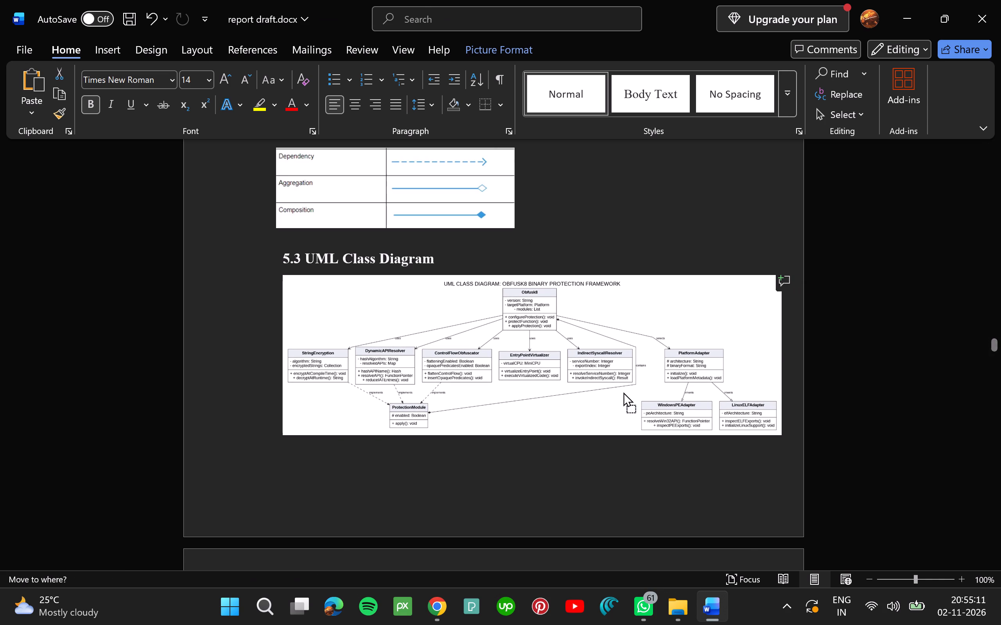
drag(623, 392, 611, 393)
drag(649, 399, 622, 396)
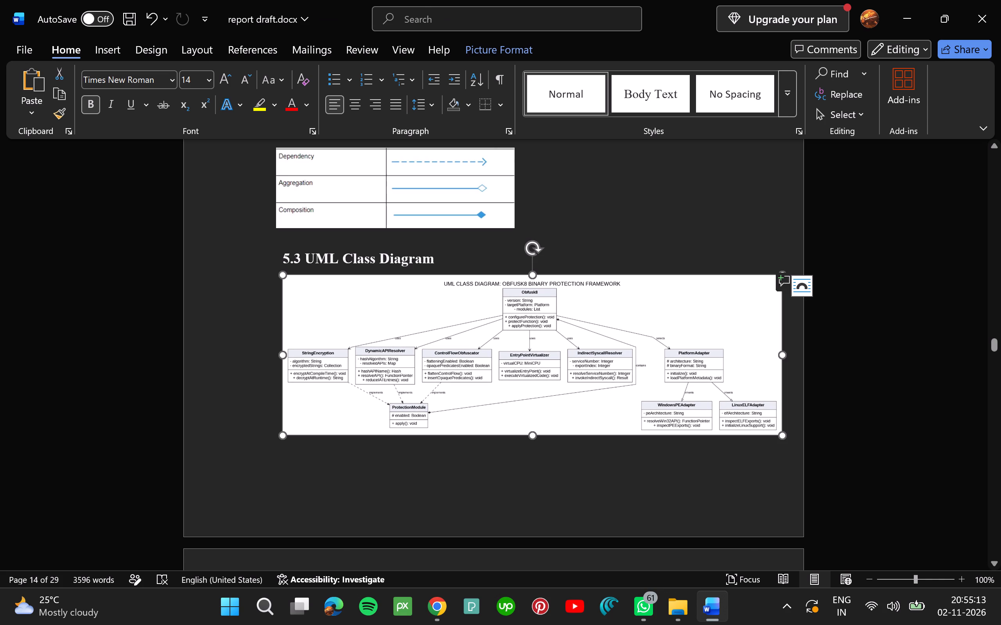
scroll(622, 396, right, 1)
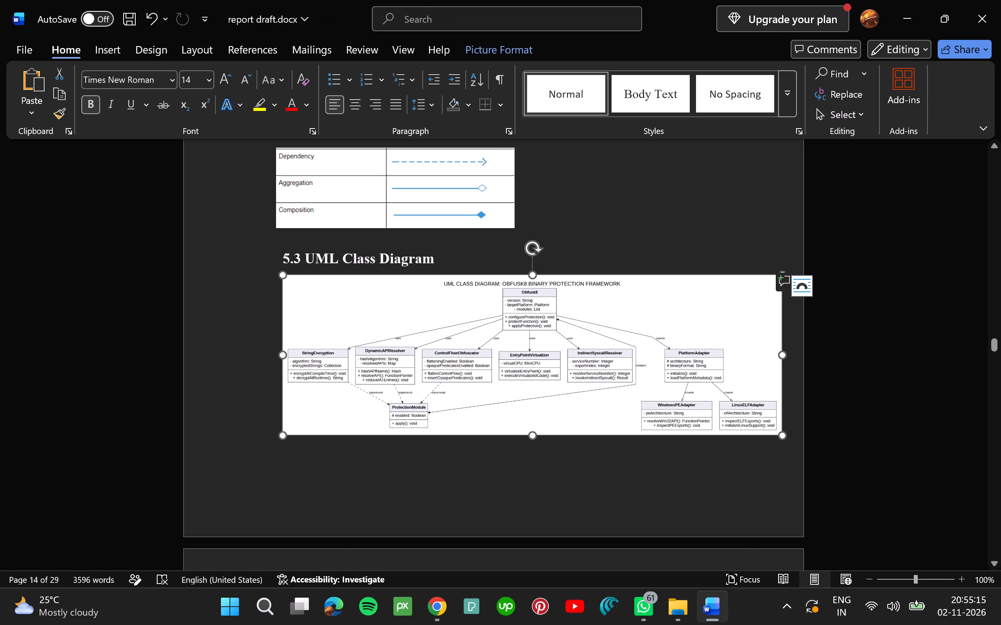
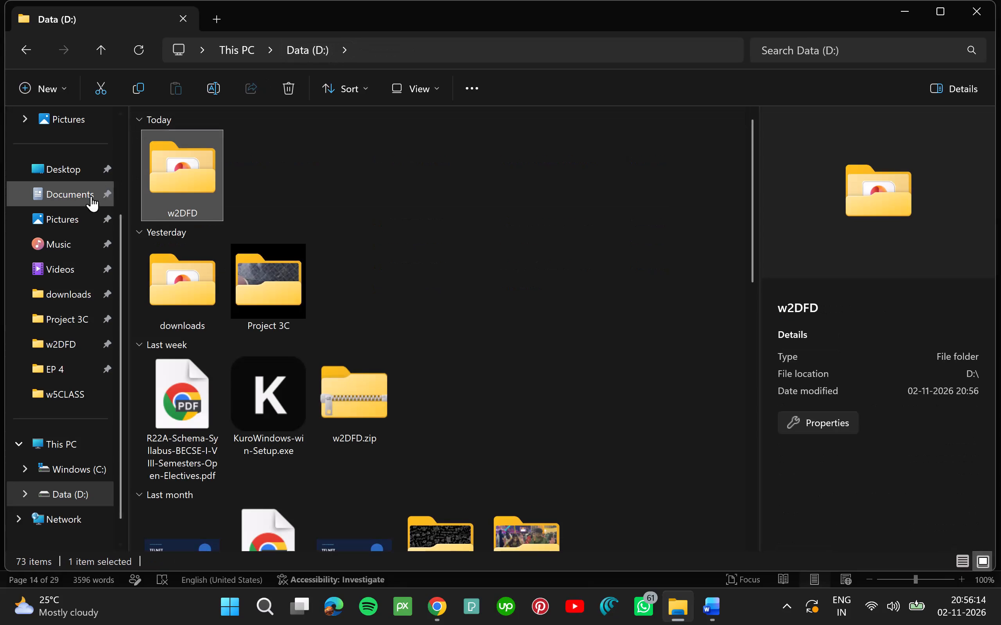
Open the presentation VirtualISA_Course_End_Project (1).pptx from the w2DFD folder on the D: drive.
double_click(203, 163)
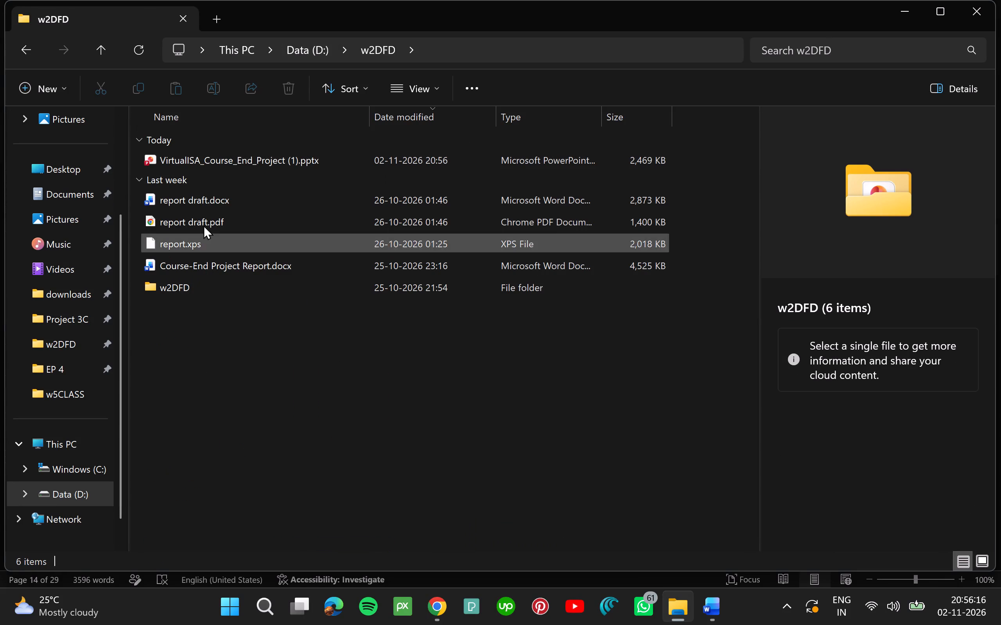
double_click(224, 160)
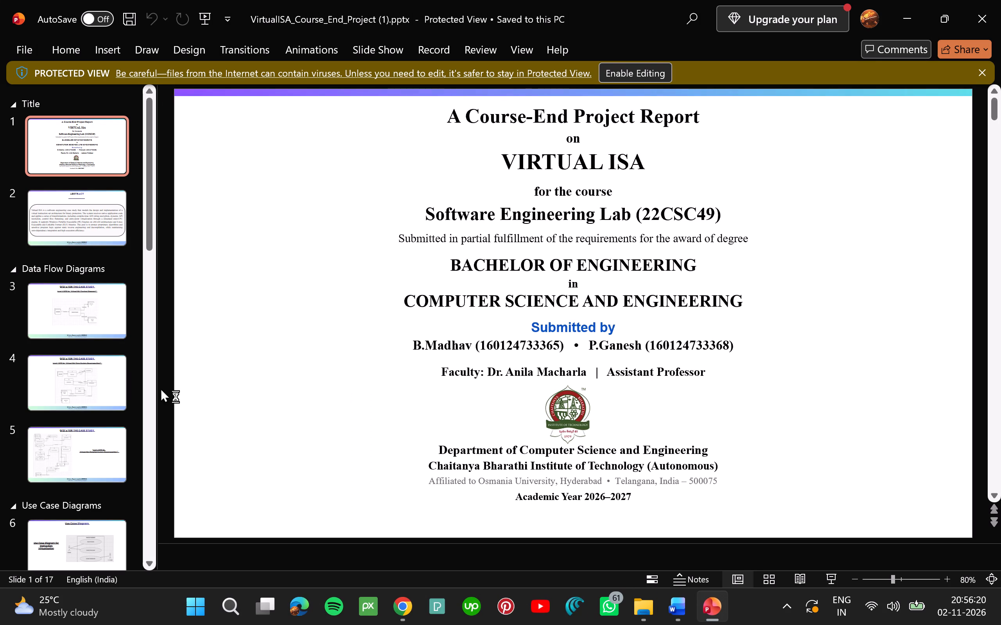
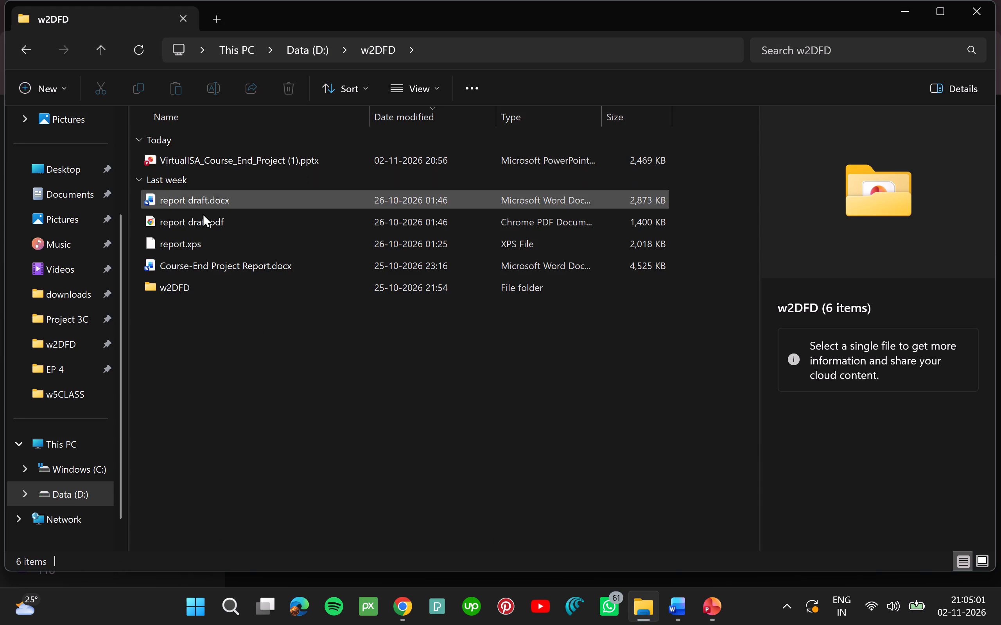
click(200, 296)
double_click(224, 287)
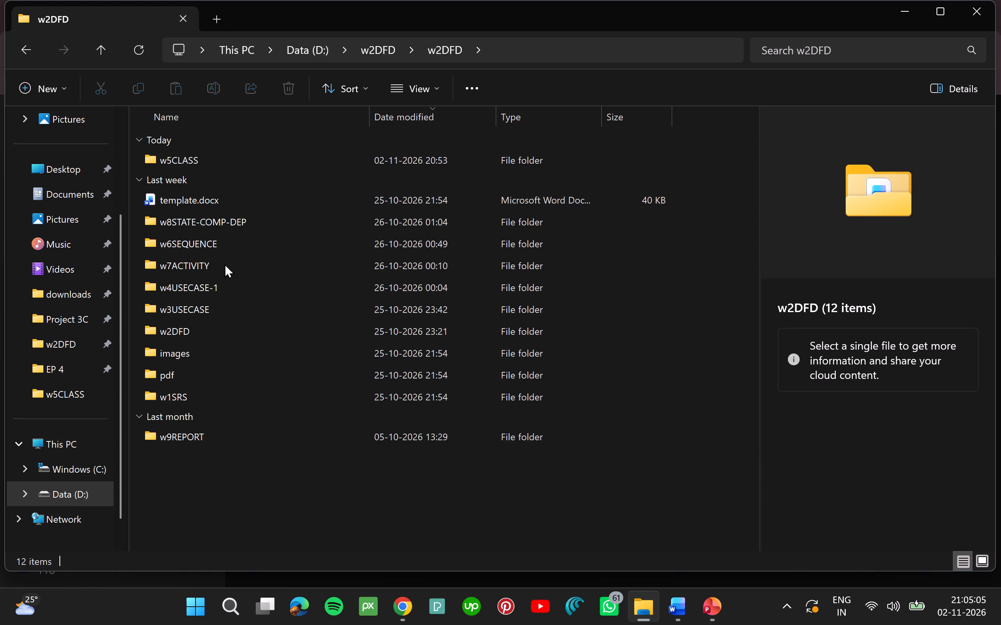
double_click(236, 221)
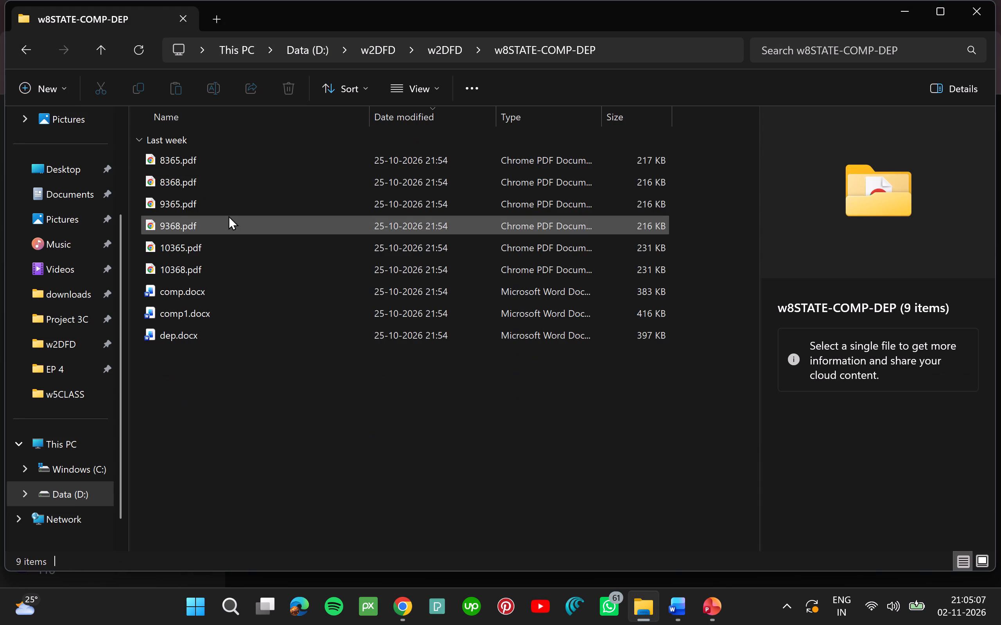
double_click(194, 335)
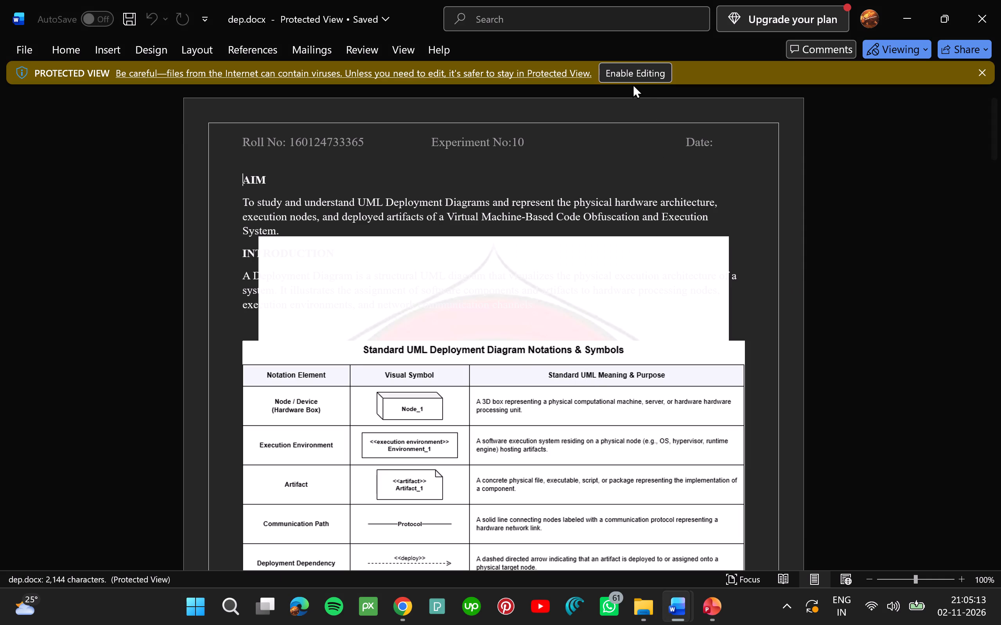
click(643, 76)
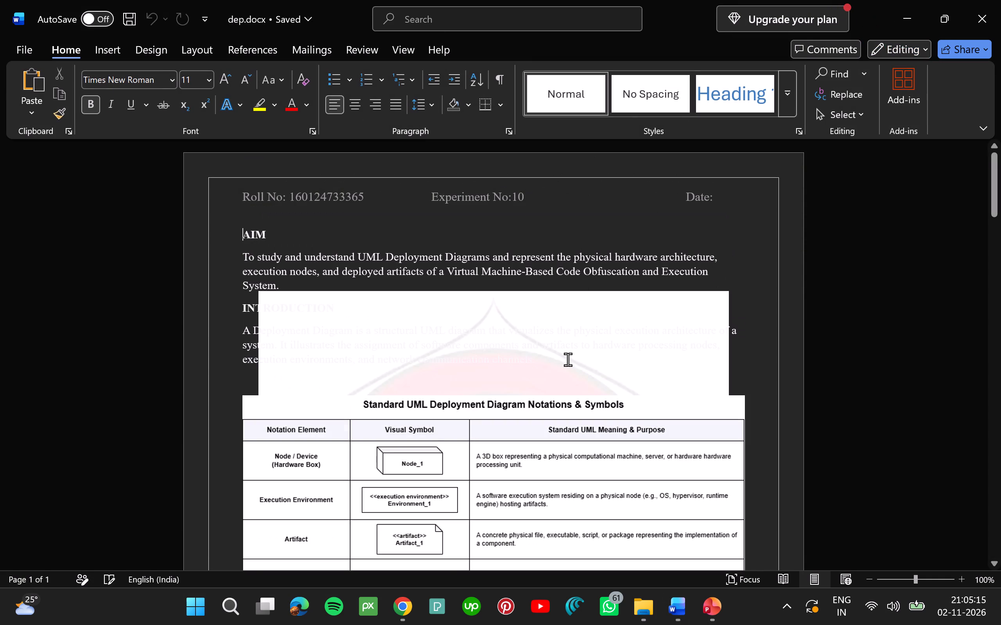
Capture a screen snip of the Protected String Lifecycle deployment diagram under Case 3 in dep.docx.
scroll(568, 359, down, 6)
scroll(568, 359, up, 1)
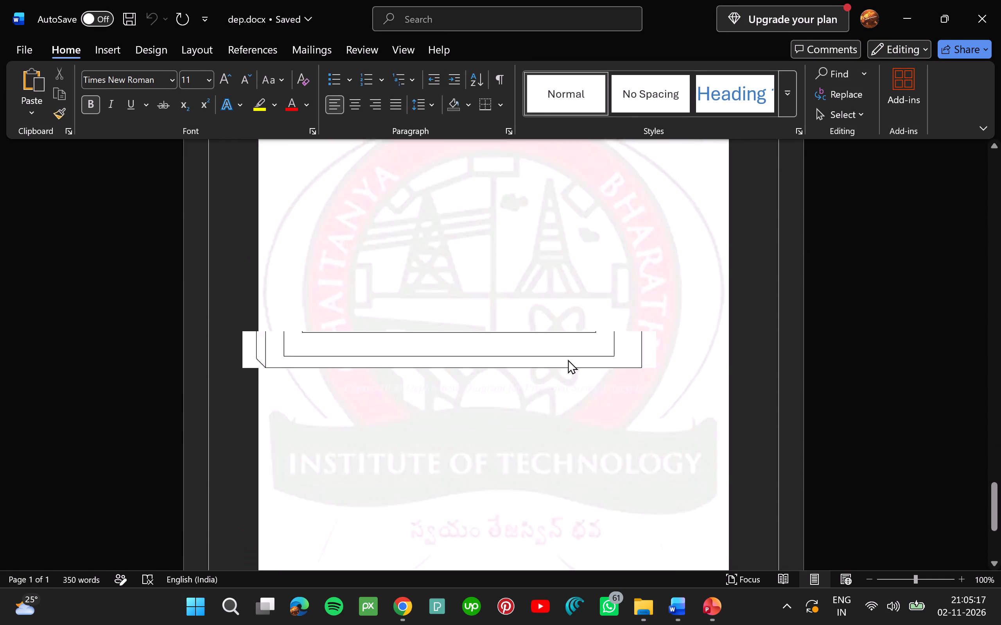
scroll(568, 359, up, 1)
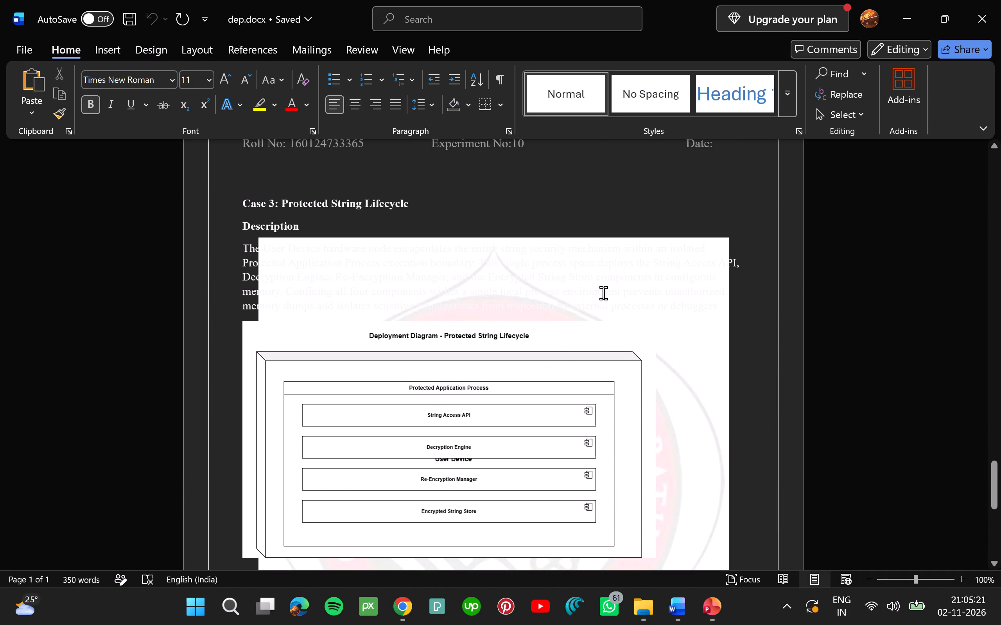
click(639, 222)
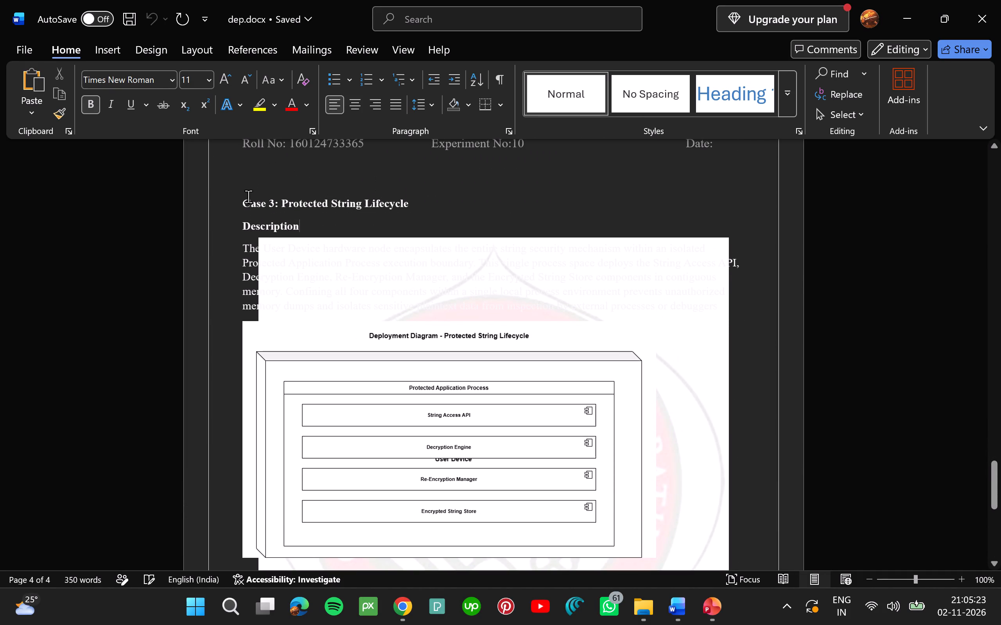
drag(241, 197, 560, 493)
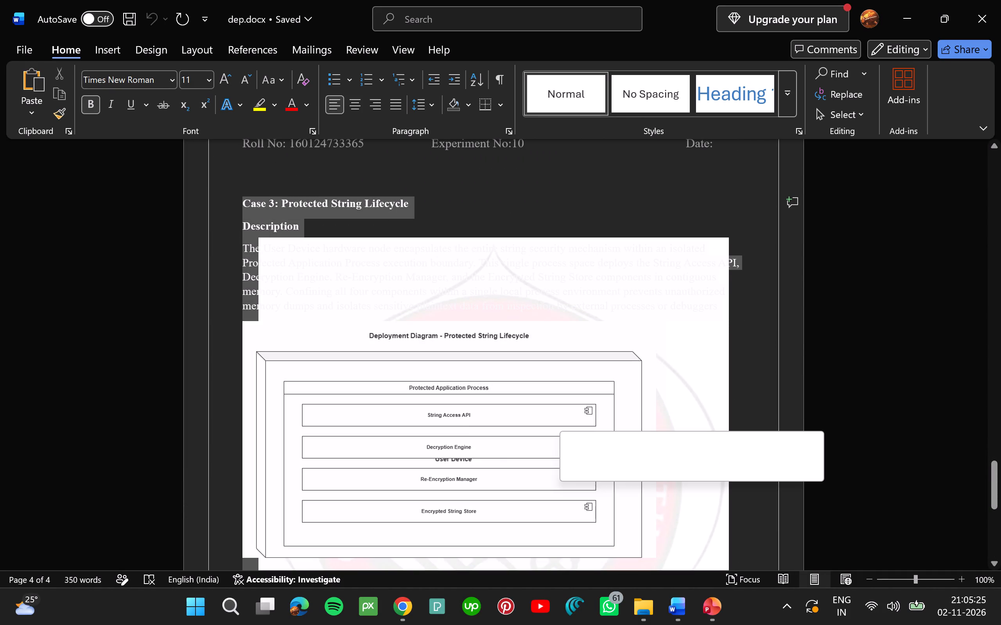
click(667, 233)
click(476, 423)
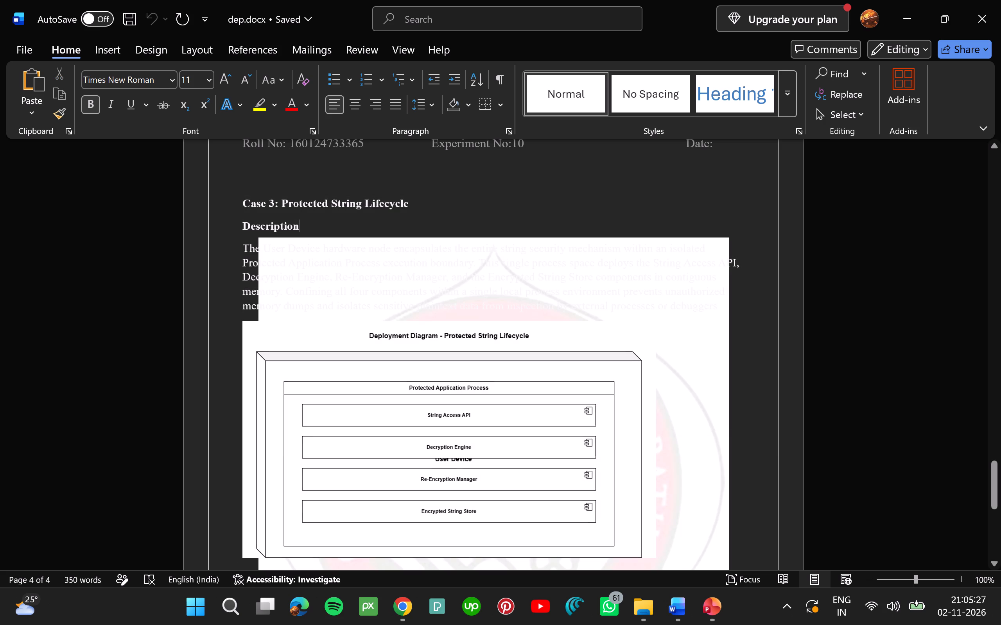
click(762, 372)
drag(237, 321, 633, 562)
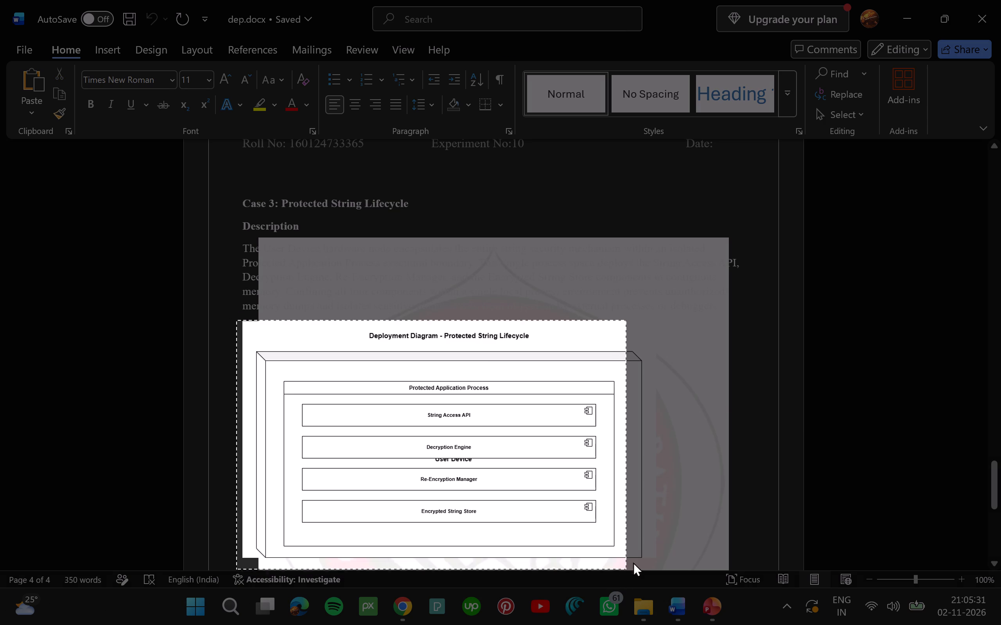
drag(633, 562, 668, 562)
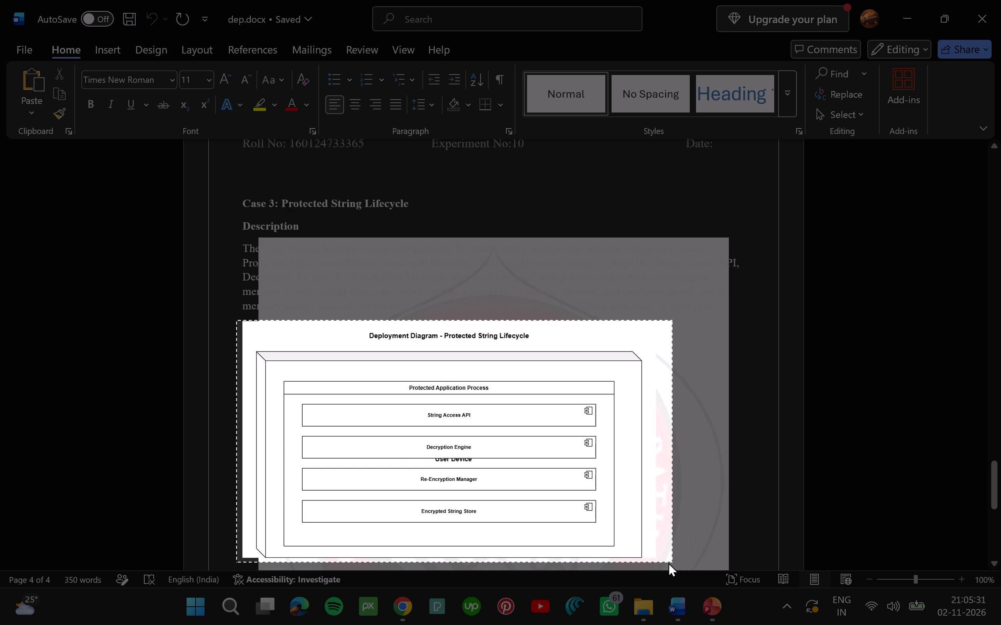
drag(668, 562, 659, 565)
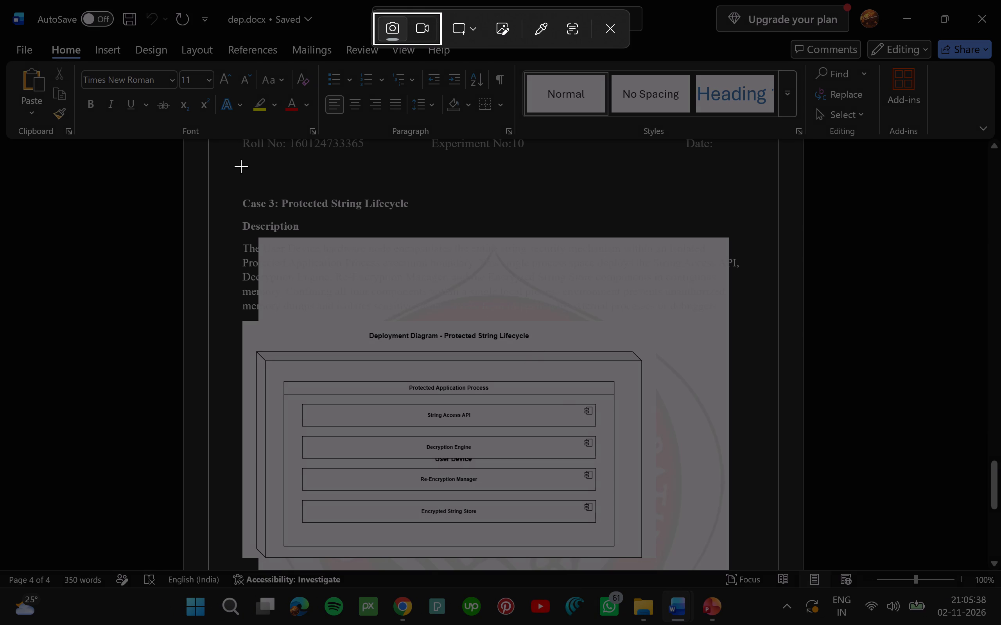
Copy the "Case 3: Protected String Lifecycle" heading together with its description text.
drag(230, 175, 696, 341)
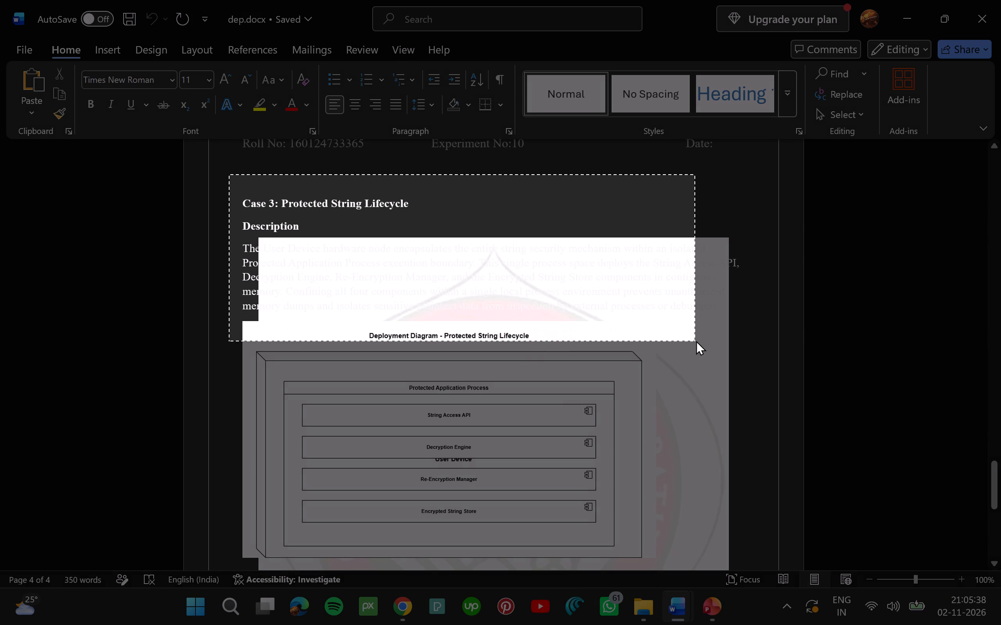
drag(696, 341, 337, 151)
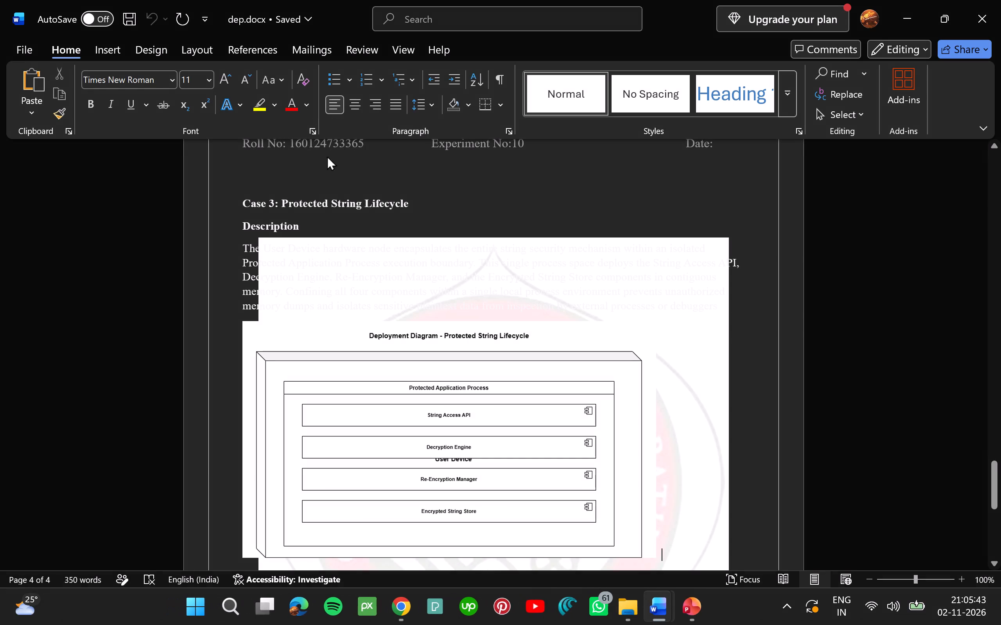
drag(241, 202, 625, 319)
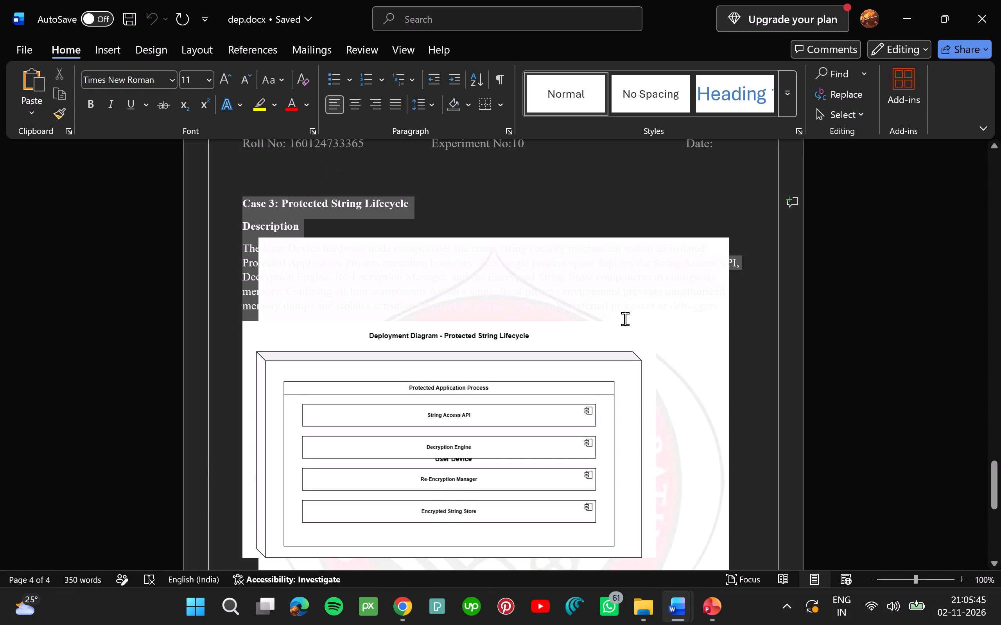
drag(625, 319, 742, 316)
drag(742, 316, 741, 316)
key(ctrl+c)
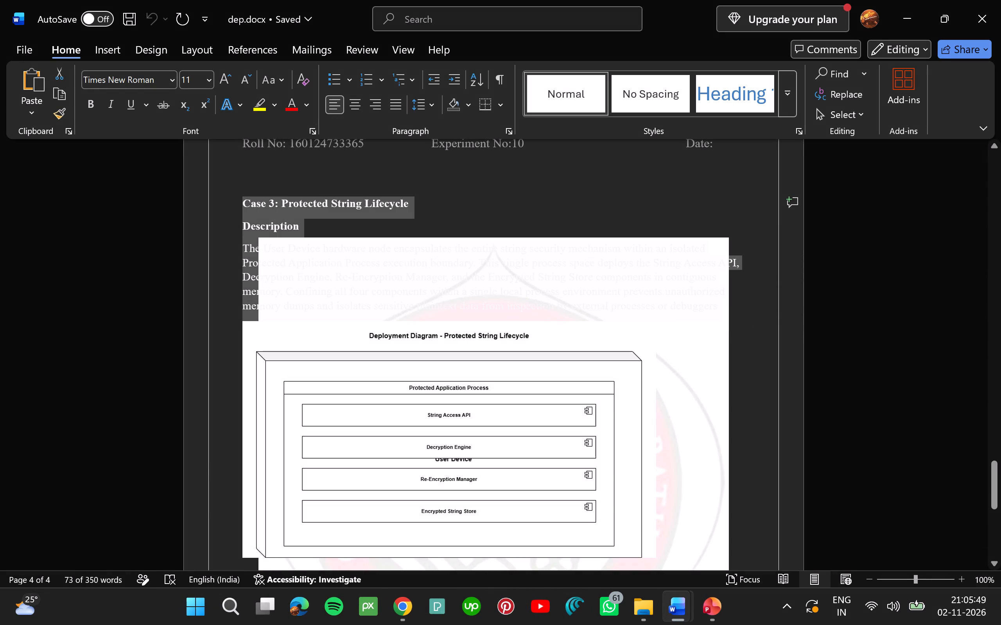
click(757, 343)
Capture a screen snip of the "Standard UML Deployment Diagram Notations & Symbols" table on page 1.
scroll(757, 343, up, 1)
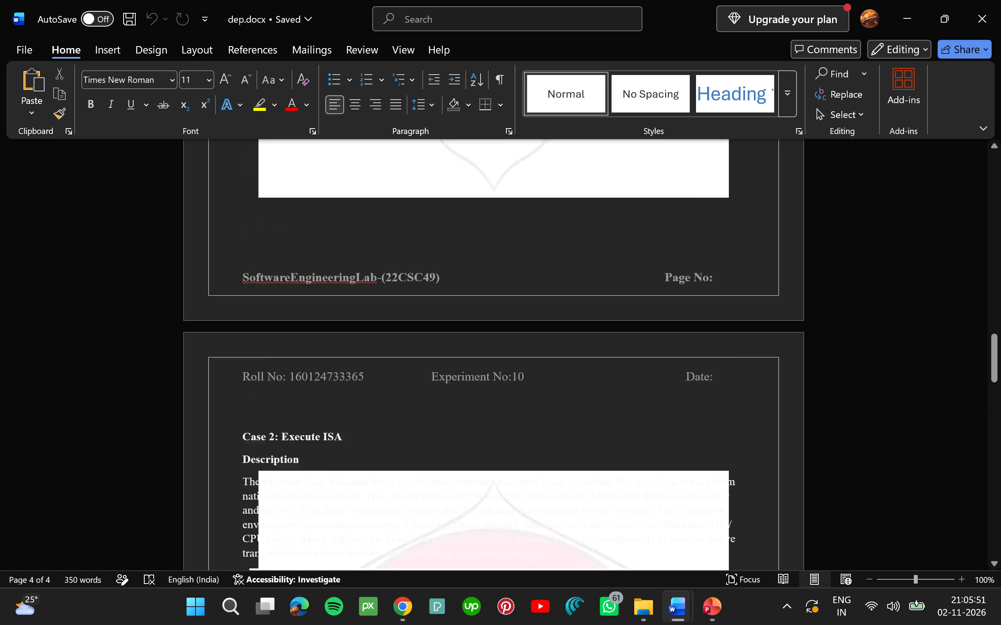
scroll(757, 343, up, 1)
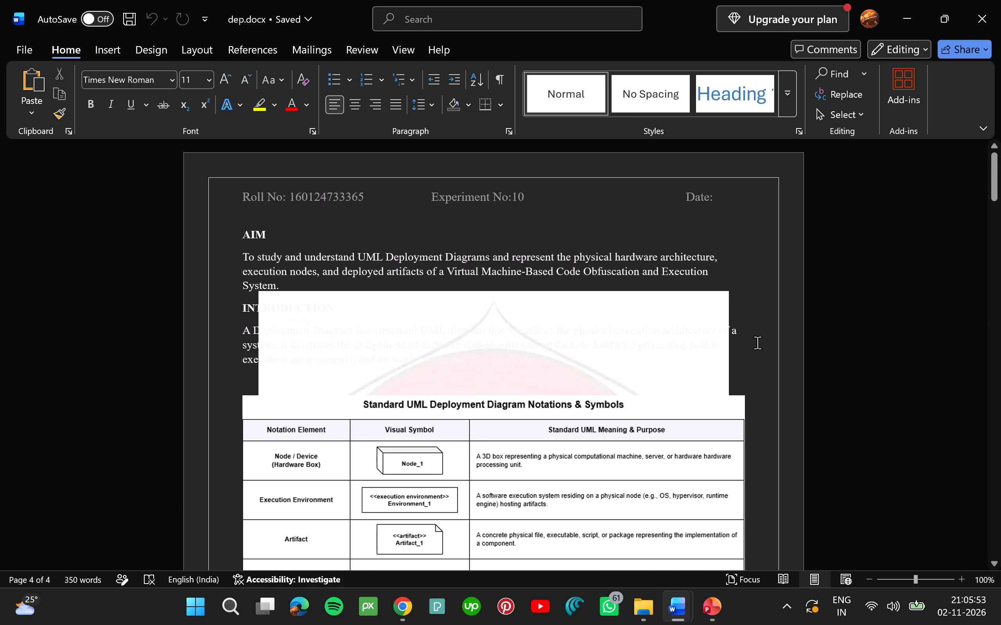
scroll(757, 343, up, 1)
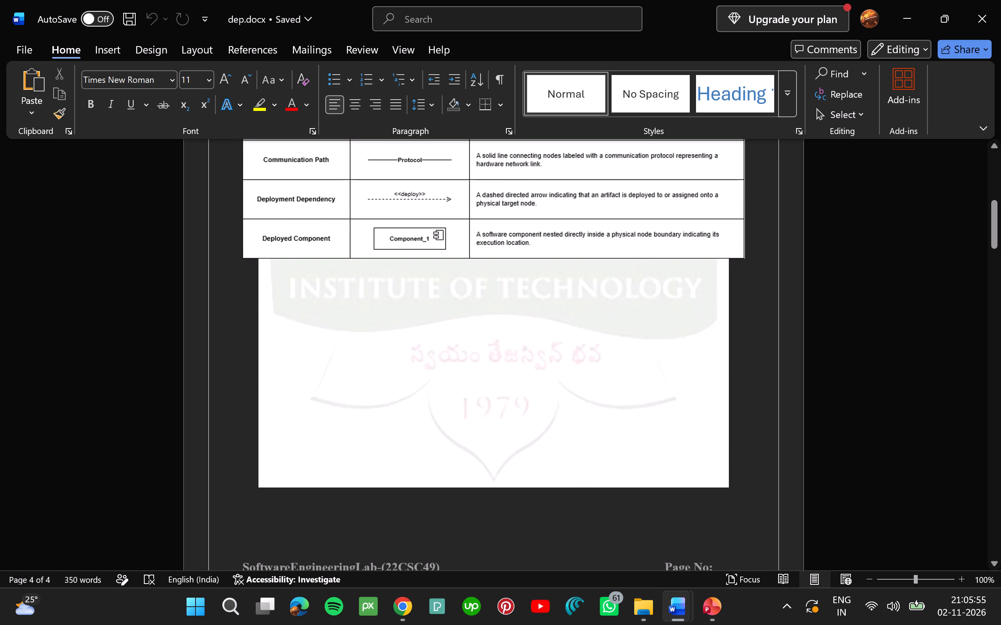
scroll(757, 343, up, 1)
drag(997, 236, 994, 232)
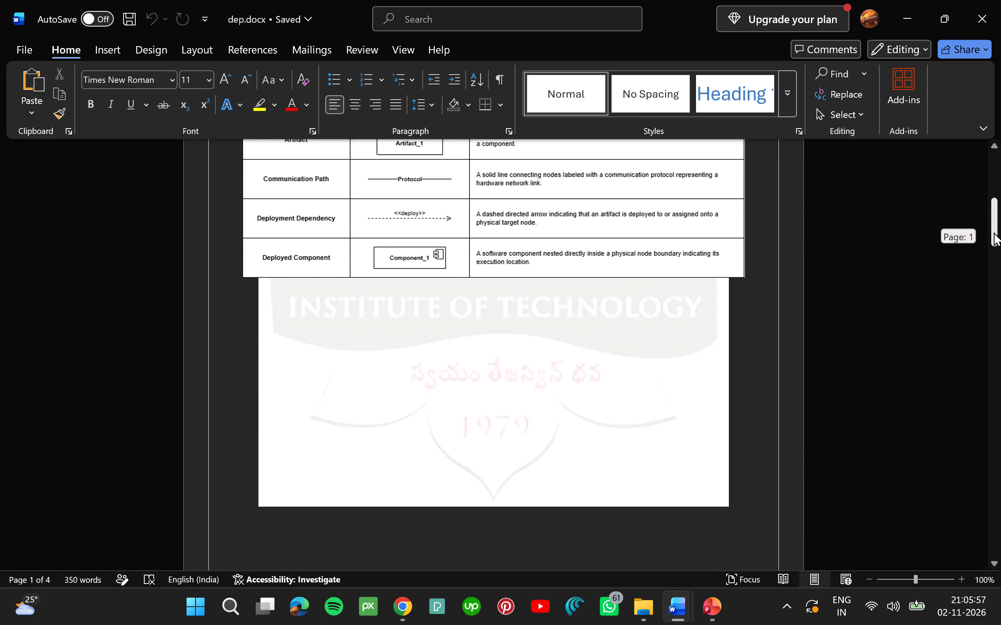
drag(994, 232, 968, 196)
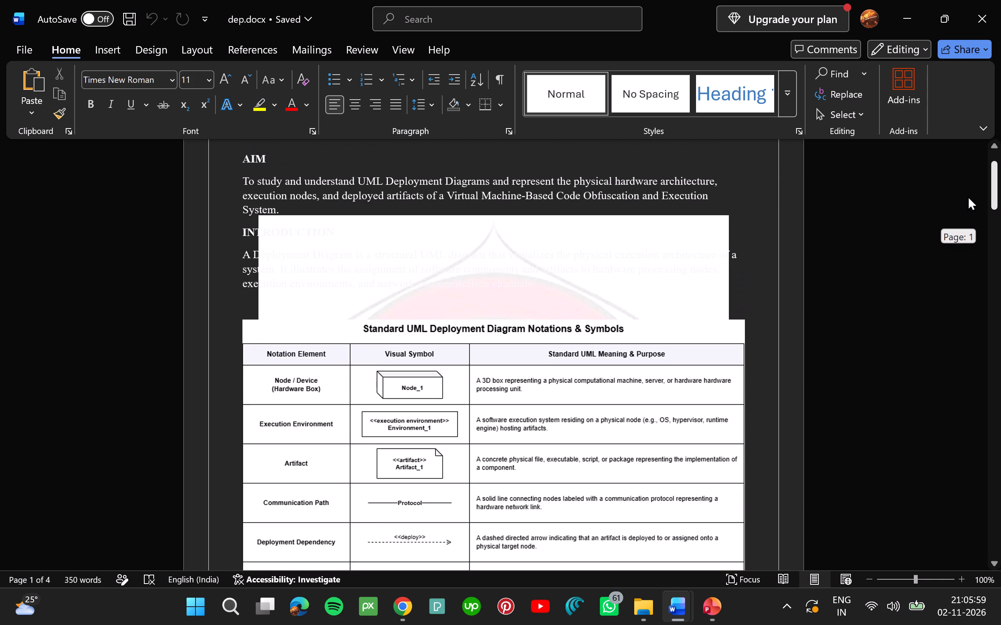
drag(968, 196, 971, 191)
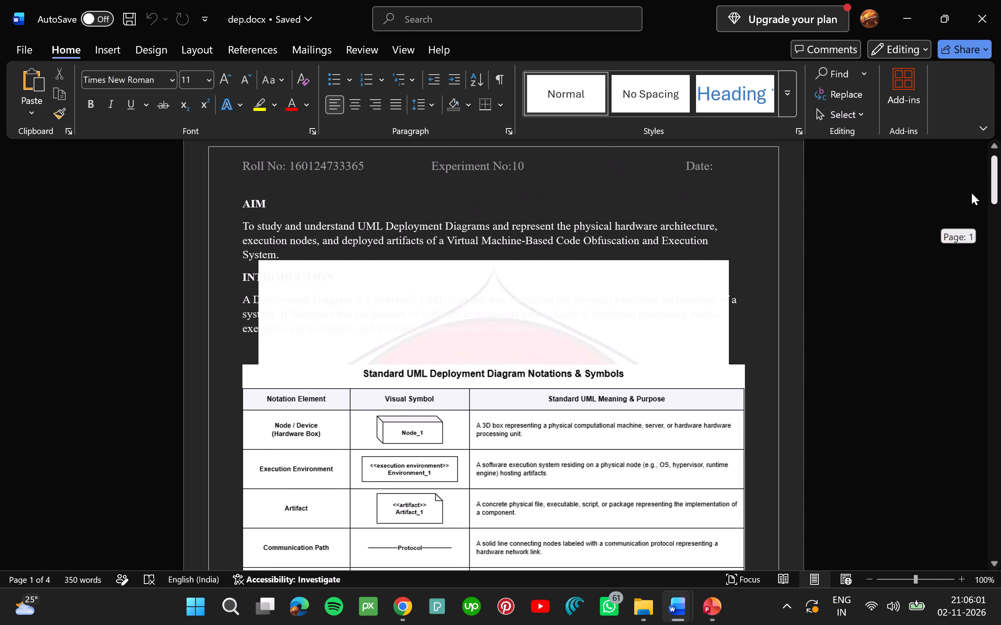
drag(971, 191, 967, 197)
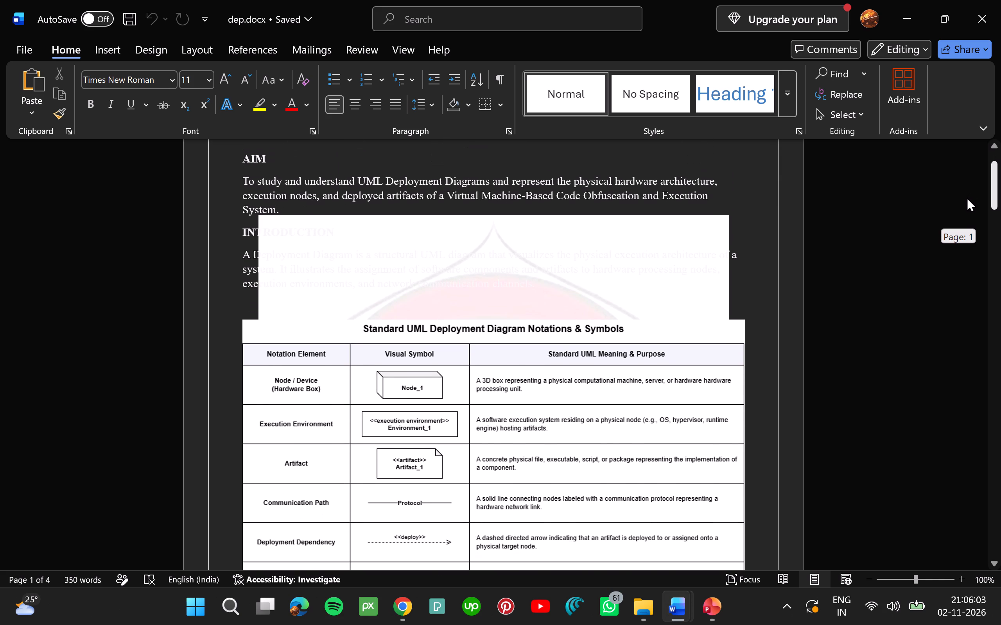
drag(967, 197, 959, 210)
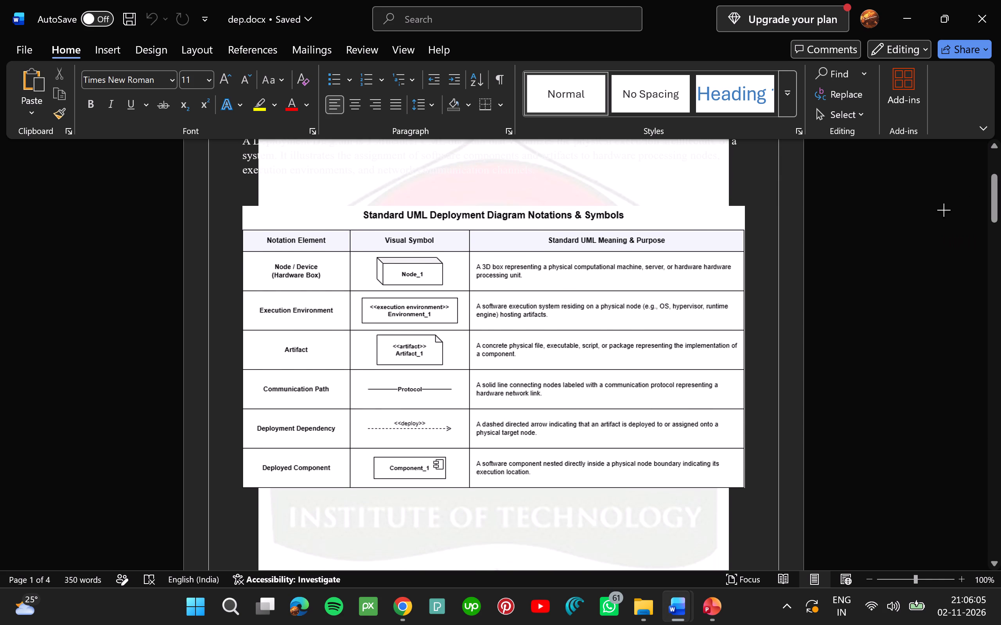
drag(240, 205, 610, 437)
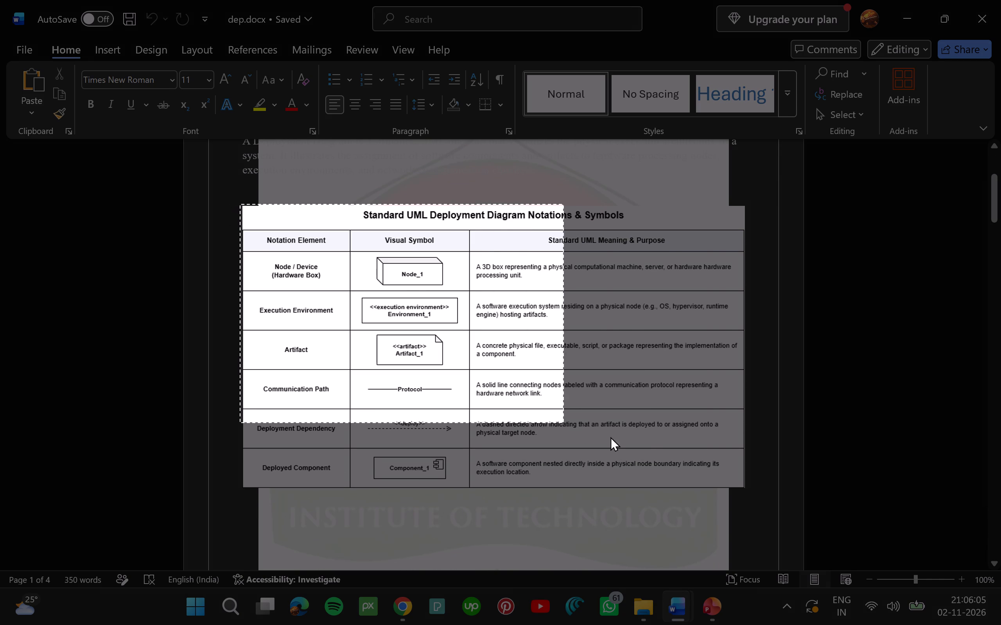
drag(610, 437, 744, 488)
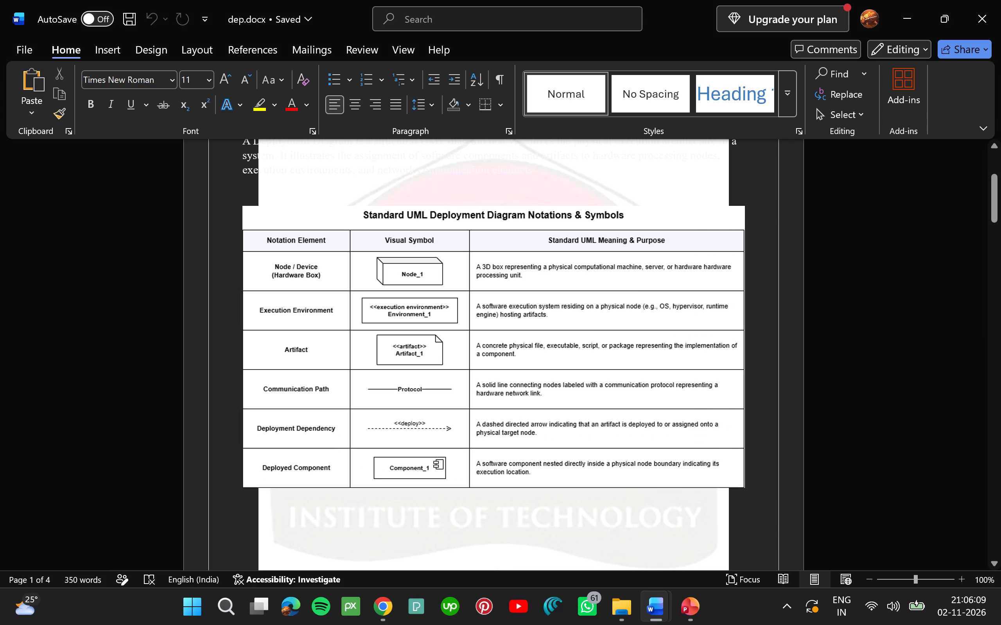
drag(996, 192, 985, 173)
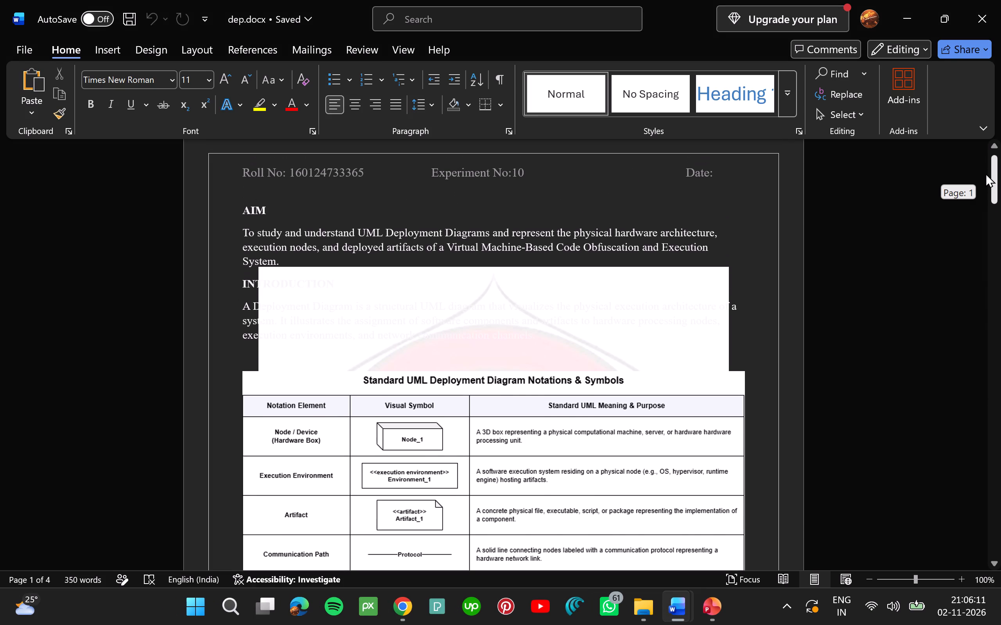
drag(985, 173, 985, 173)
drag(240, 208, 475, 375)
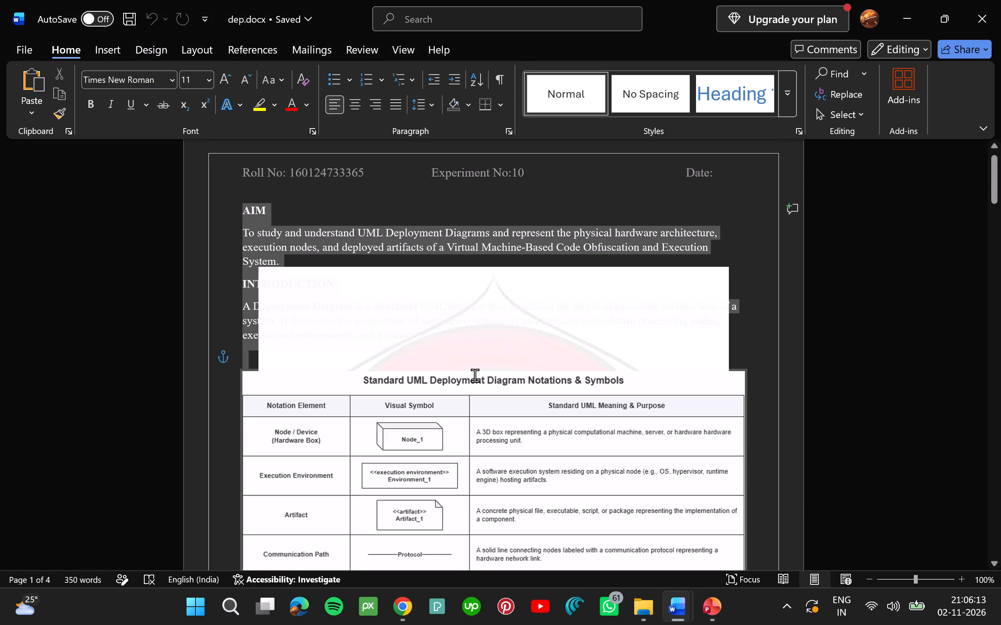
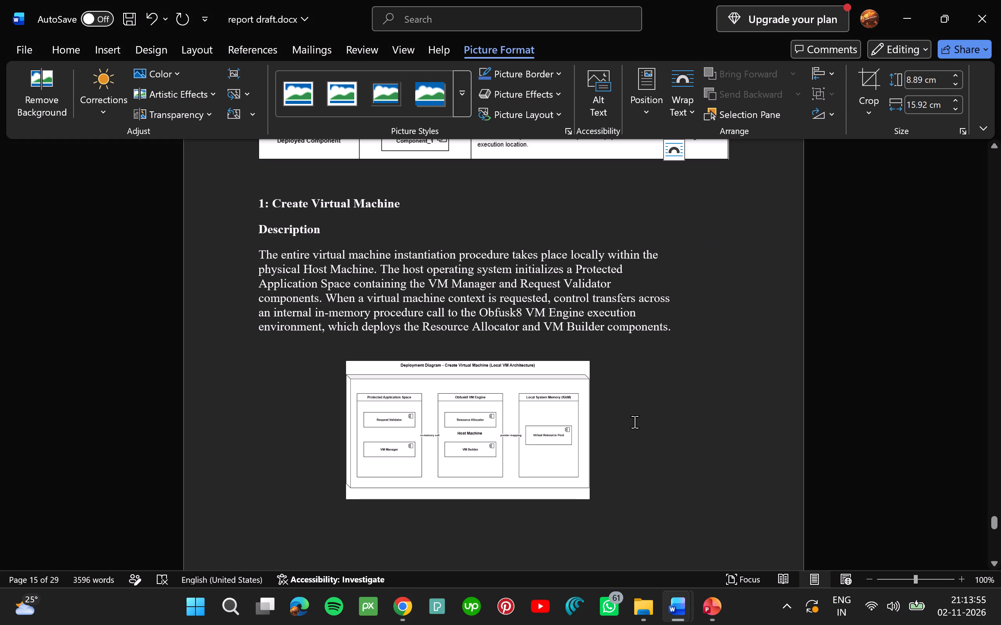
click(518, 446)
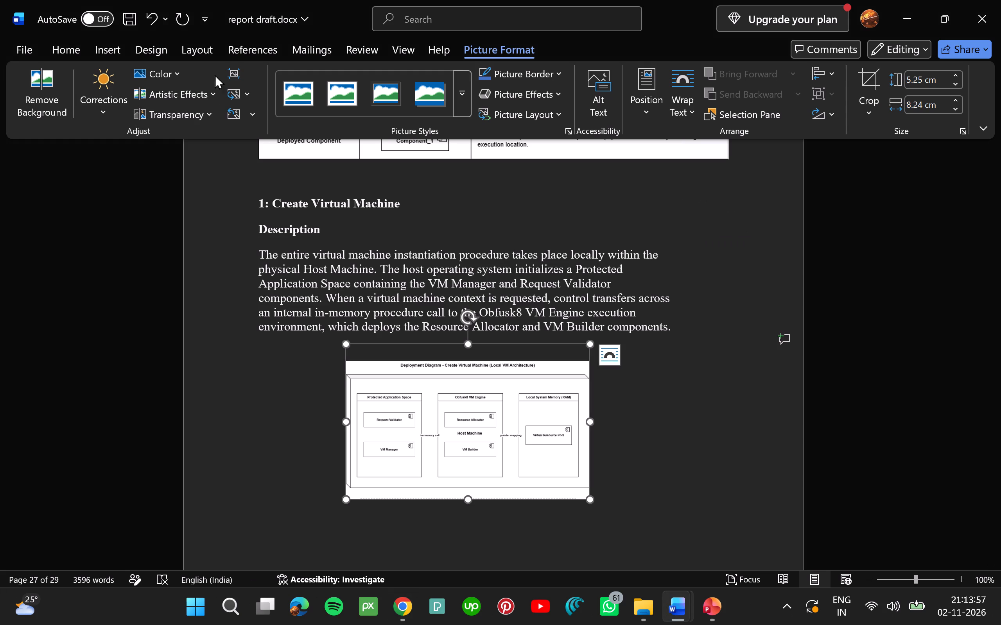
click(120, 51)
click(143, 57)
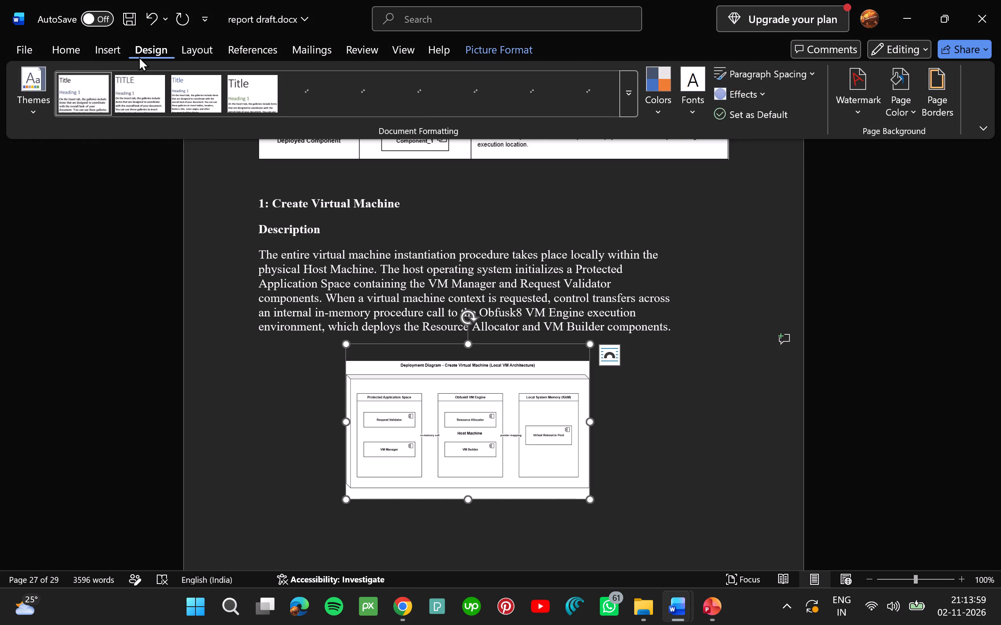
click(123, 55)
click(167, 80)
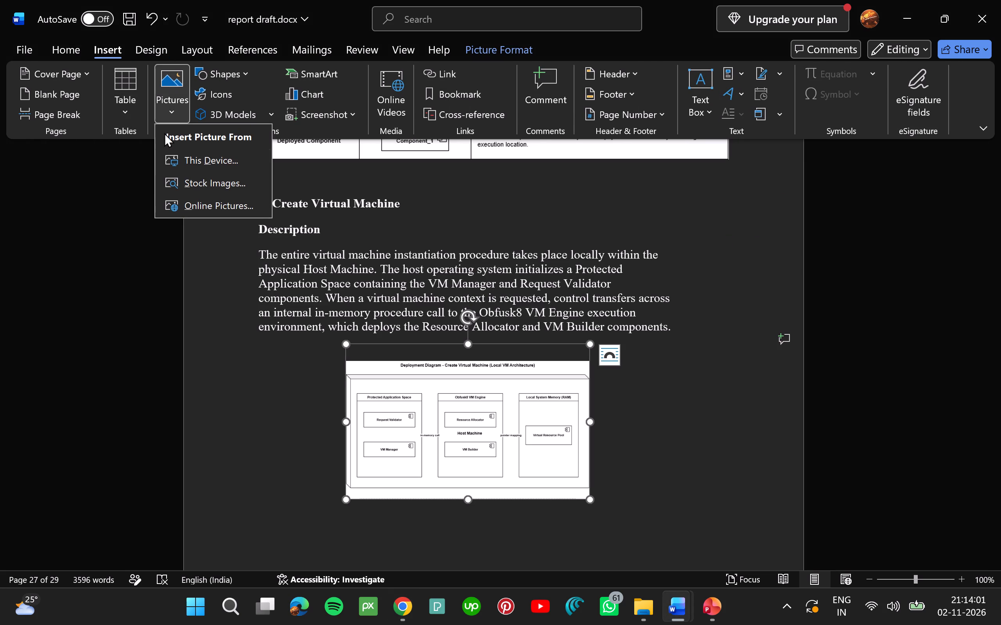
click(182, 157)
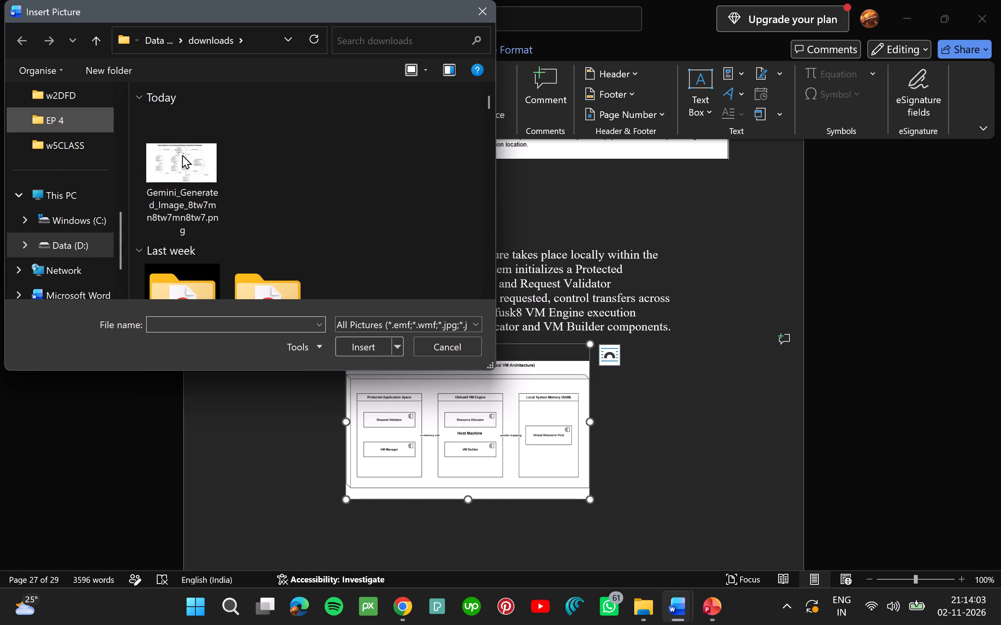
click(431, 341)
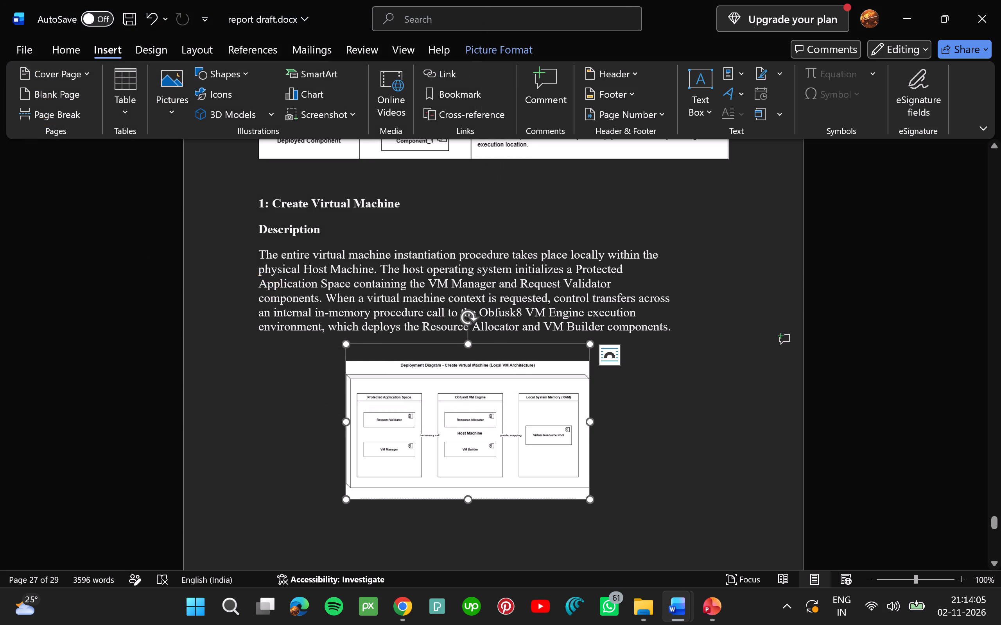
Paste the snipped diagram into the 1: Create Virtual Machine section and delete the old Local VM Architecture diagram beneath it.
key(ctrl+v)
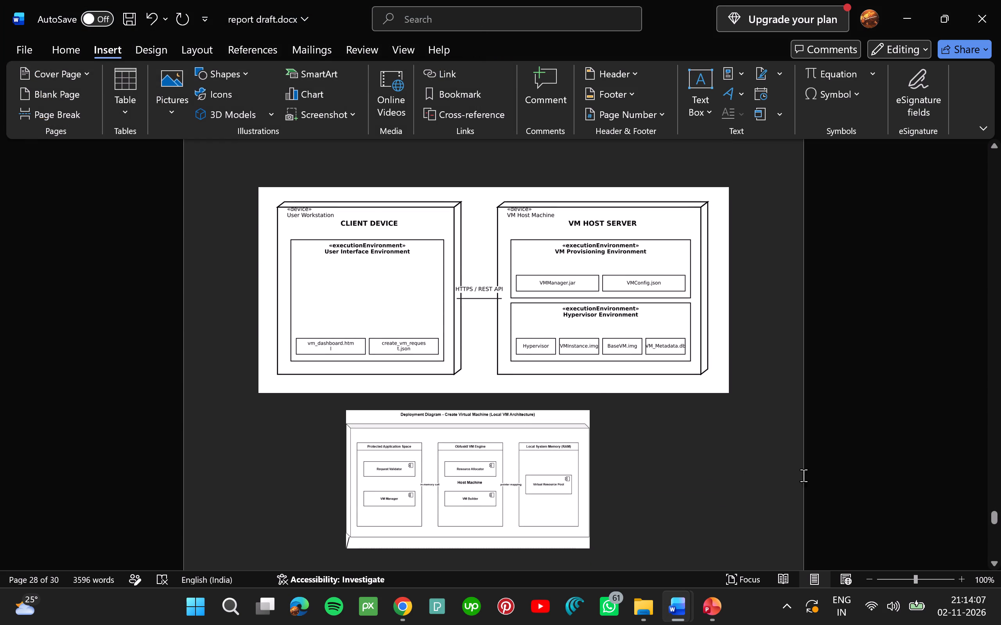
drag(998, 522, 979, 523)
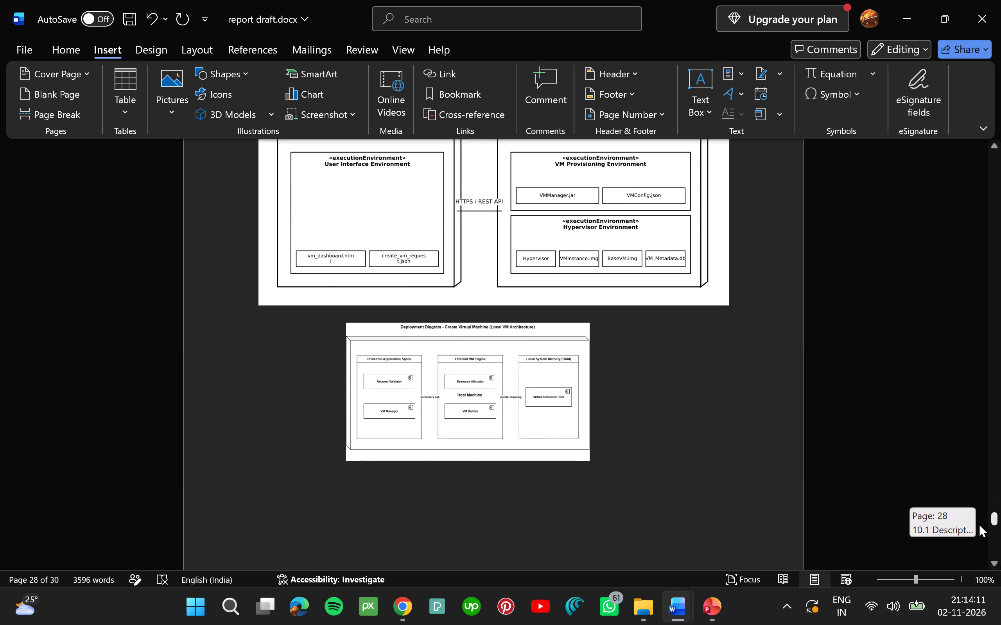
drag(979, 523, 977, 524)
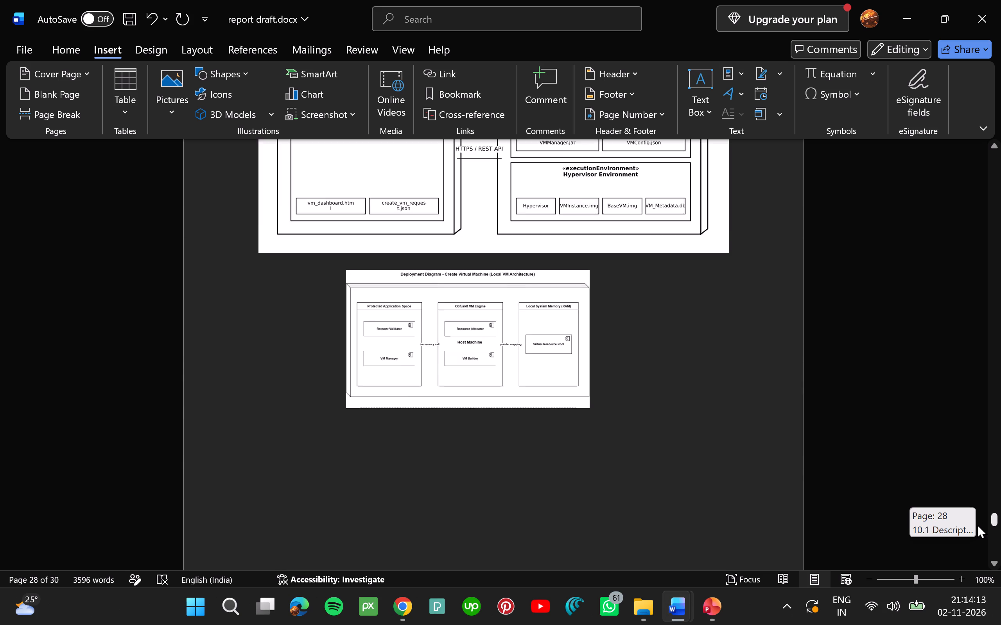
drag(977, 524, 975, 526)
click(524, 270)
key(z)
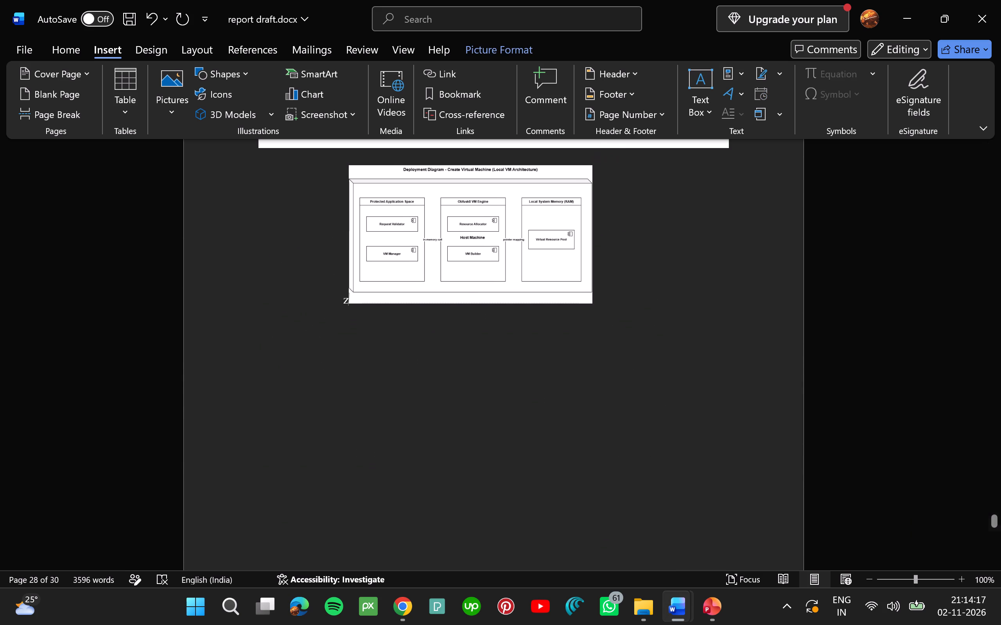
click(549, 277)
key(BackSpace)
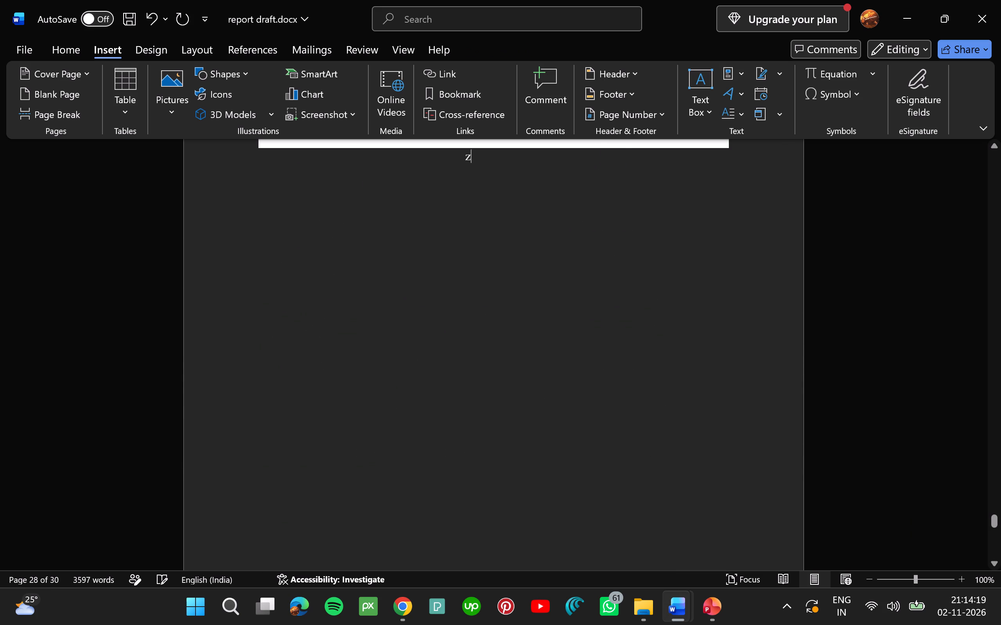
key(BackSpace)
Remove the empty space before the 2: Execute ISA heading, bringing it directly beneath the new Create Virtual Machine diagram with its wording intact.
key(Down)
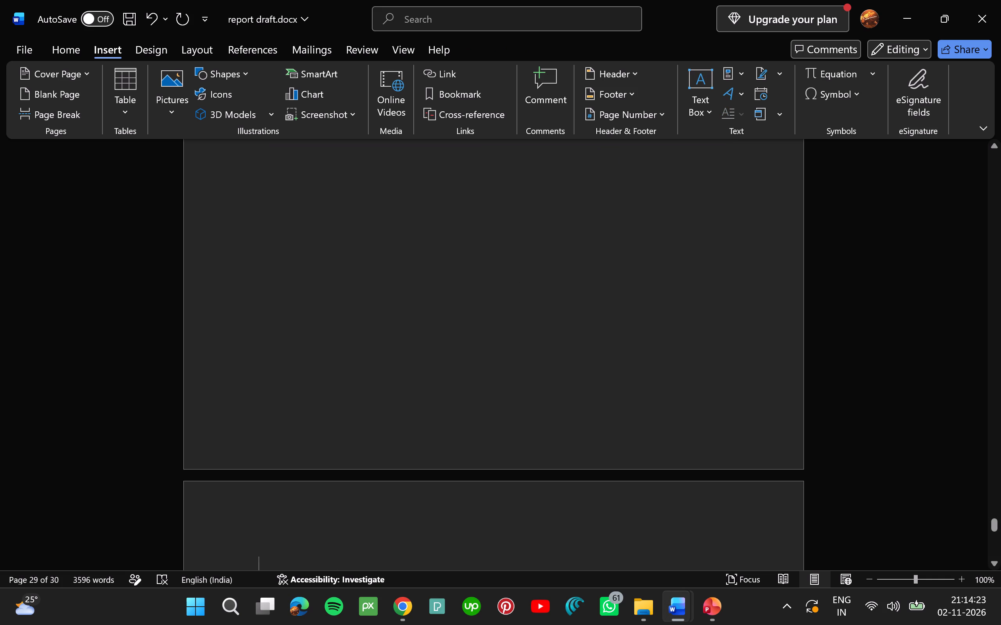
key(BackSpace)
key(Down)
key(BackSpace)
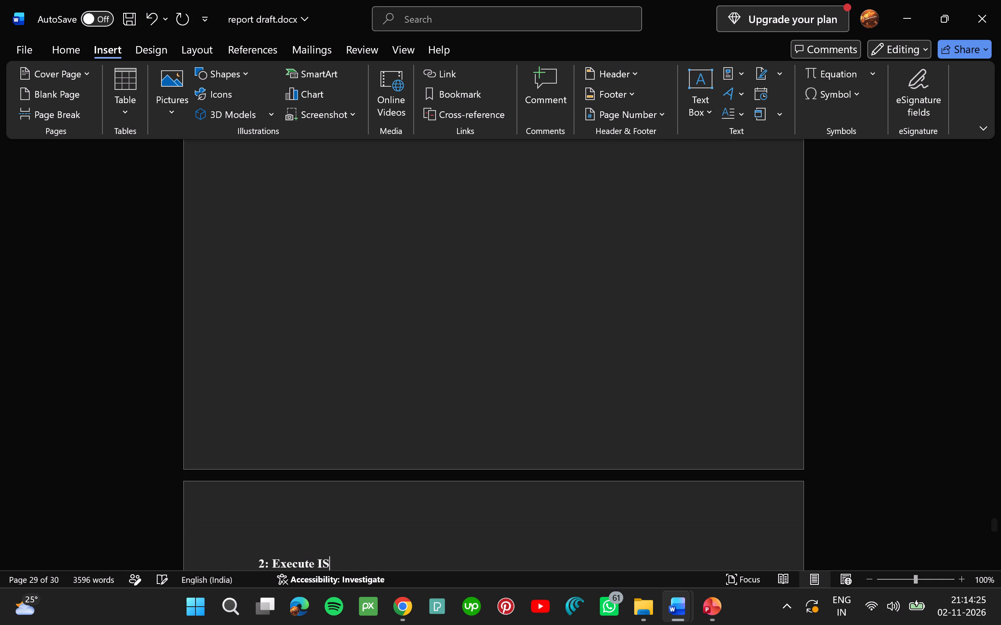
key(shift+a)
key(Left)
key(Left)
key(Left)
key(Left)
key(Left)
key(Left)
key(Left)
key(Left)
key(Left)
key(Left)
key(Left)
key(Left)
key(Left)
key(Left)
key(BackSpace)
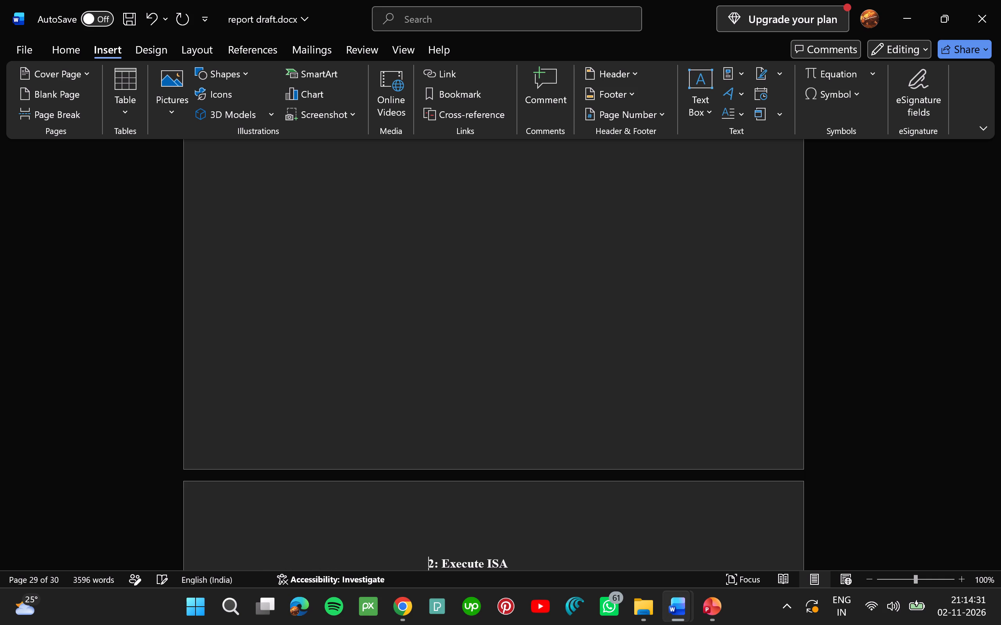
key(BackSpace)
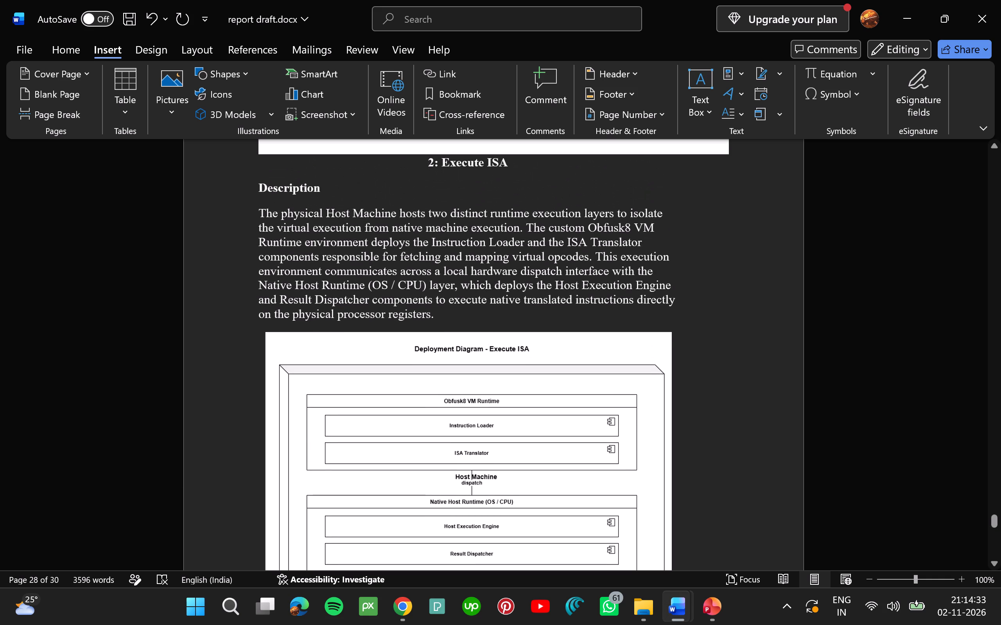
key(BackSpace)
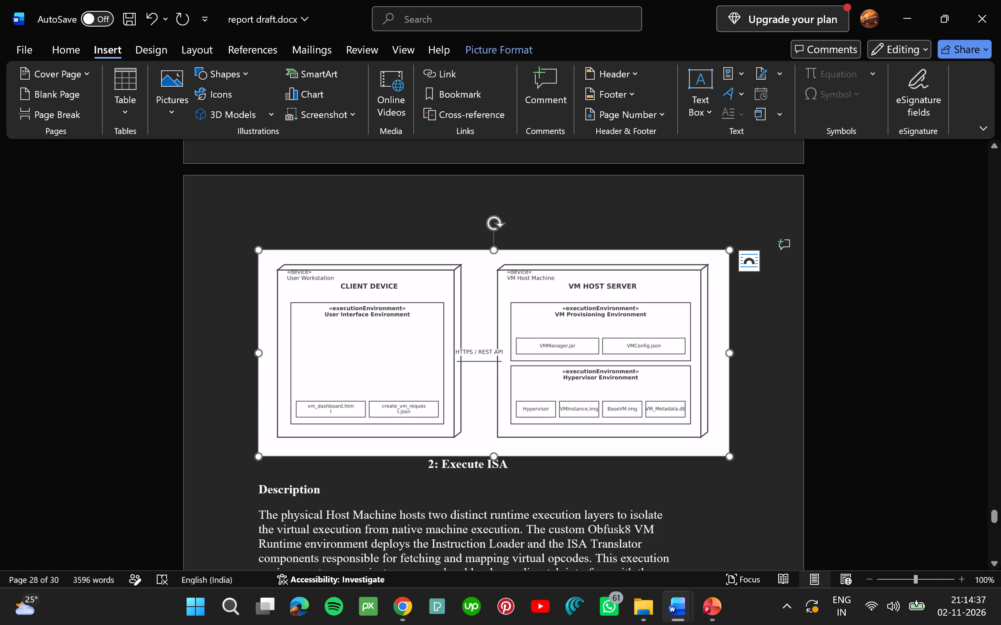
Left-align the 2: Execute ISA heading.
drag(427, 464, 472, 464)
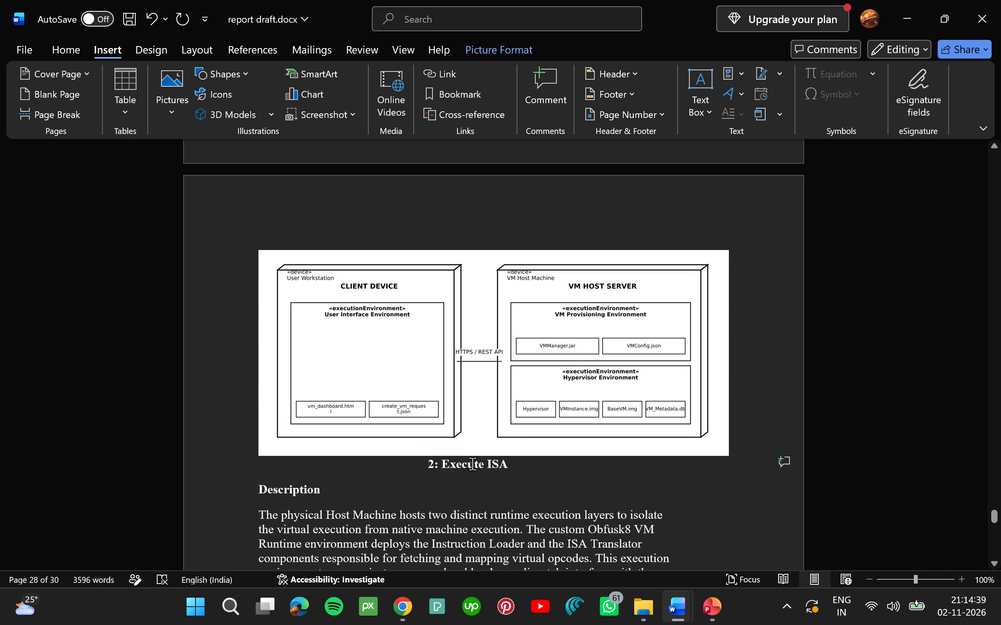
drag(472, 464, 506, 468)
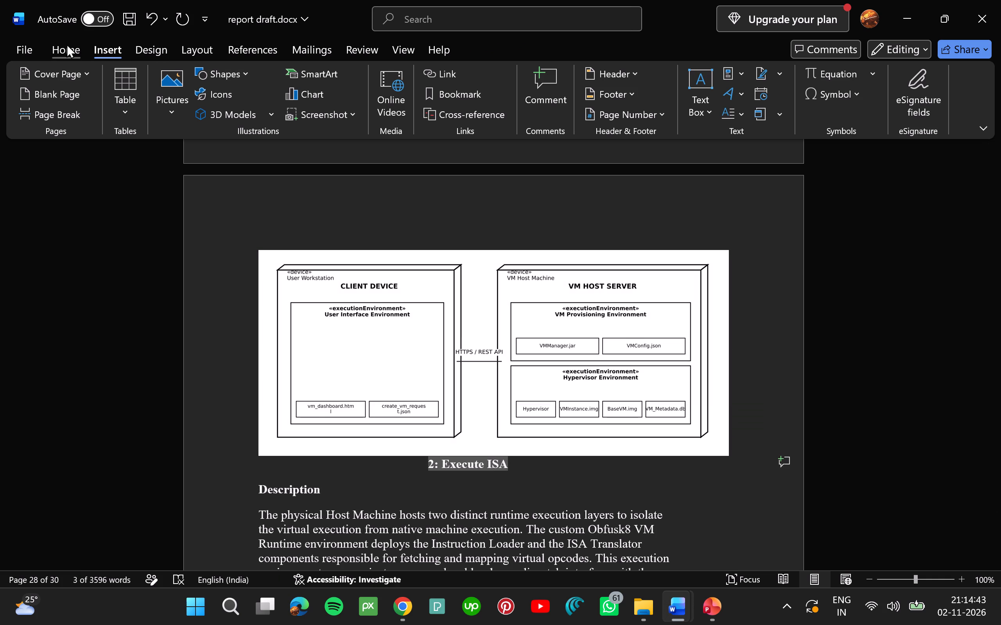
click(66, 48)
click(337, 109)
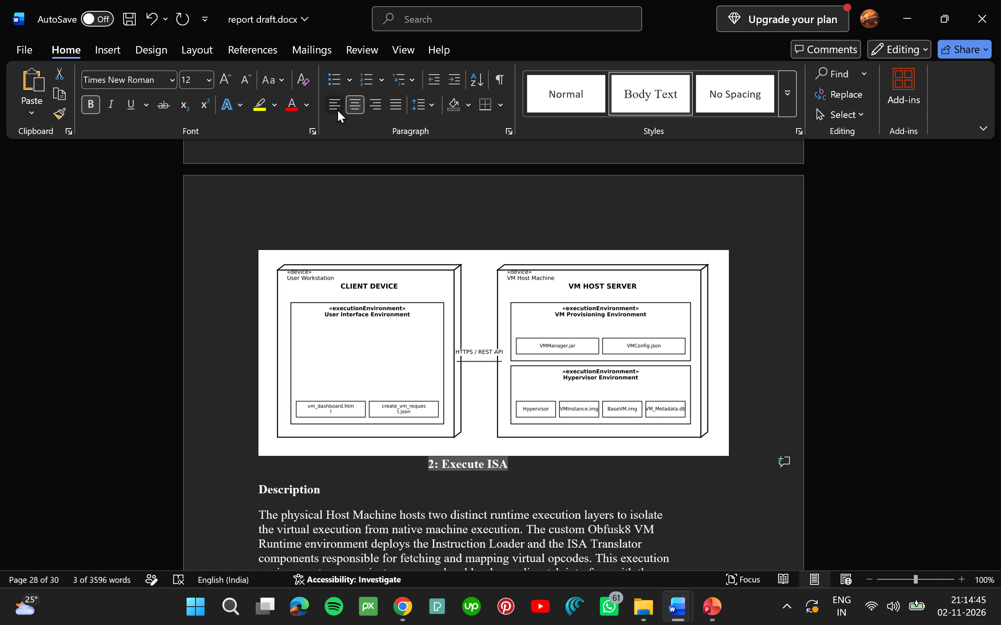
click(383, 475)
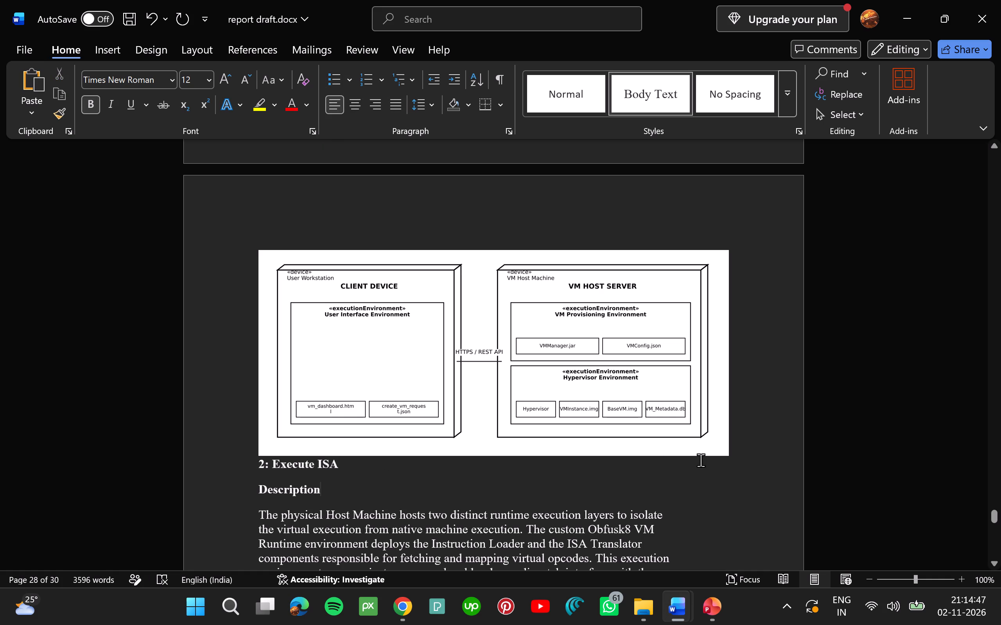
Insert two line breaks between the new Create Virtual Machine diagram and the 2: Execute ISA heading.
click(750, 446)
key(Return)
key(Return)
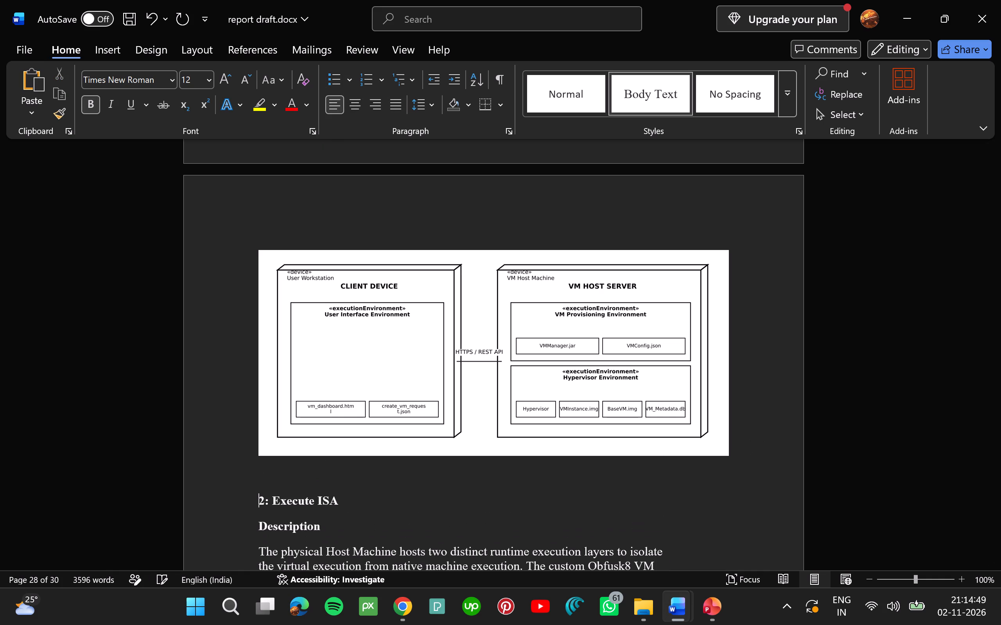
click(411, 516)
Switch to SE_Lab_Deployment_Diagrams.pdf in Chrome and snip its Execute ISA diagram, leaving out the title and the deployment note.
drag(996, 518, 992, 526)
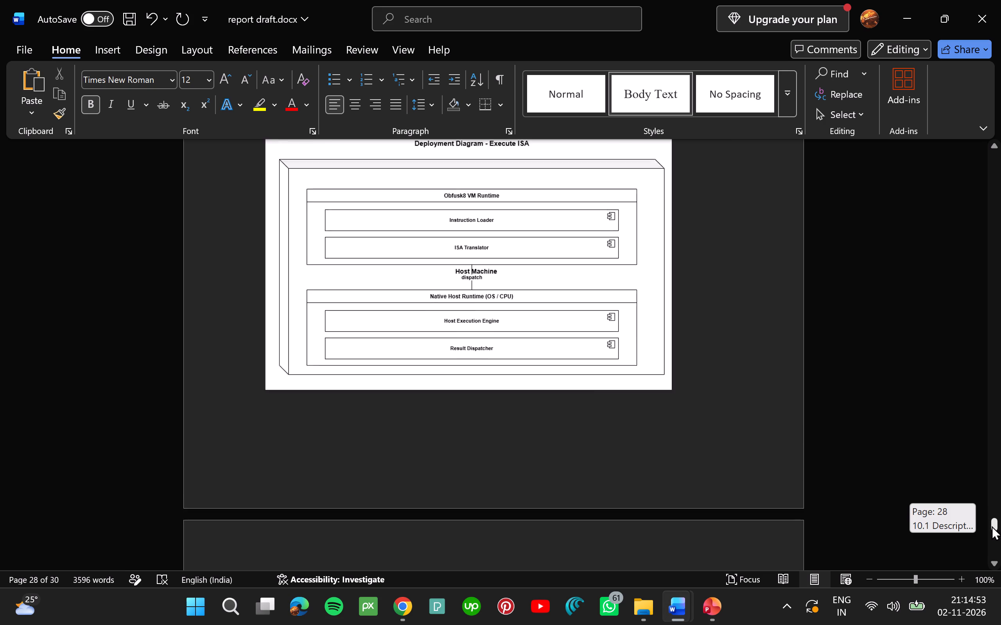
drag(992, 526, 991, 524)
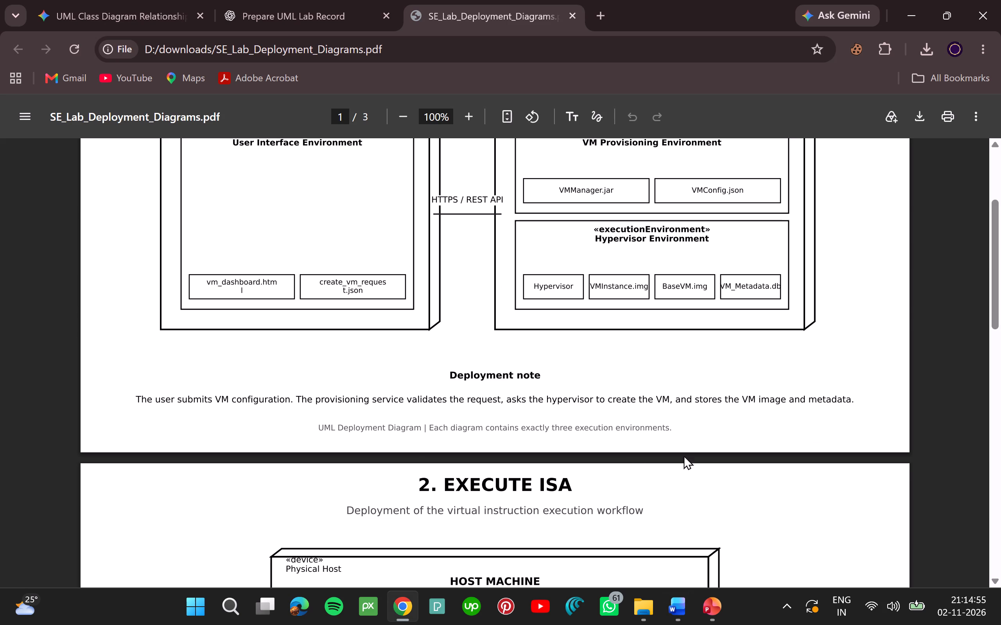
scroll(625, 459, down, 3)
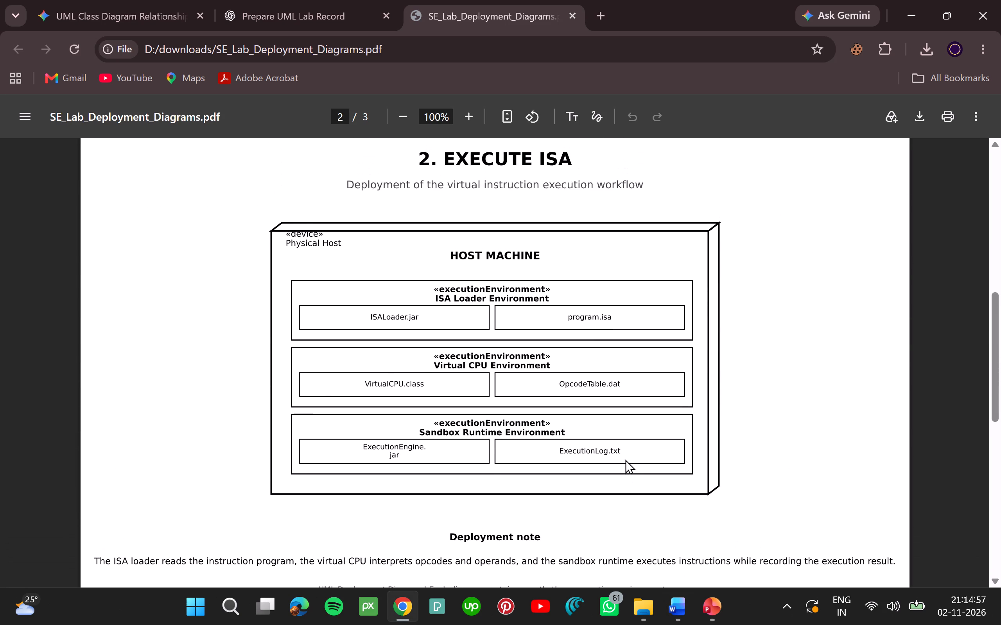
scroll(625, 459, down, 1)
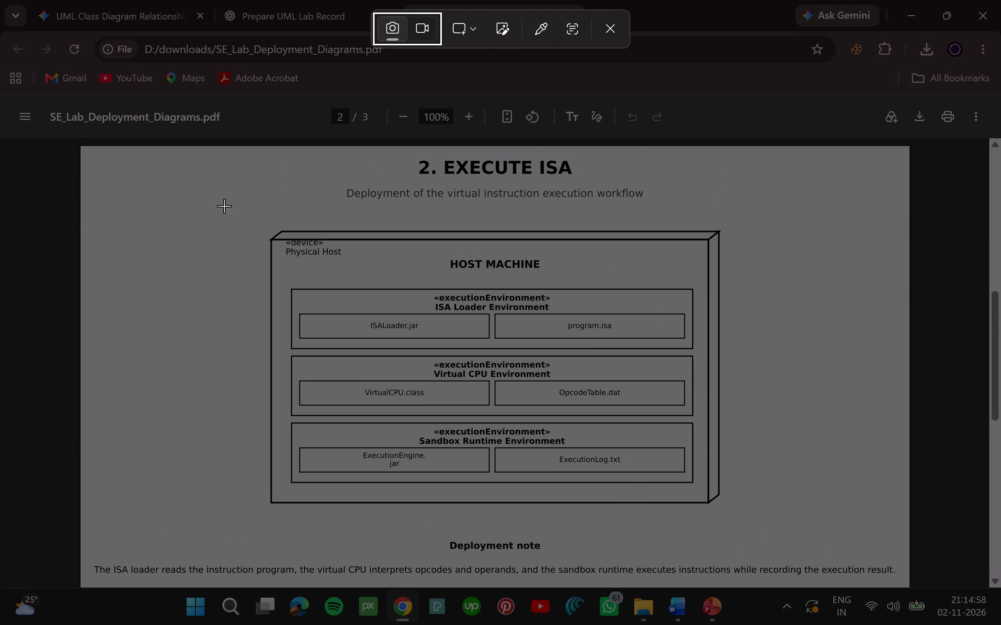
drag(246, 207, 559, 448)
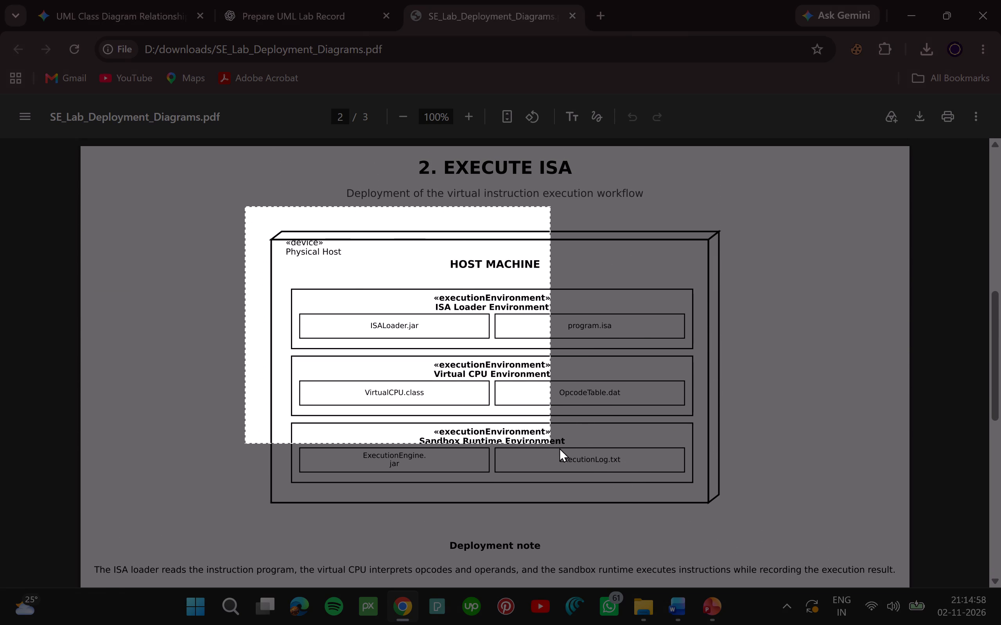
drag(559, 448, 746, 522)
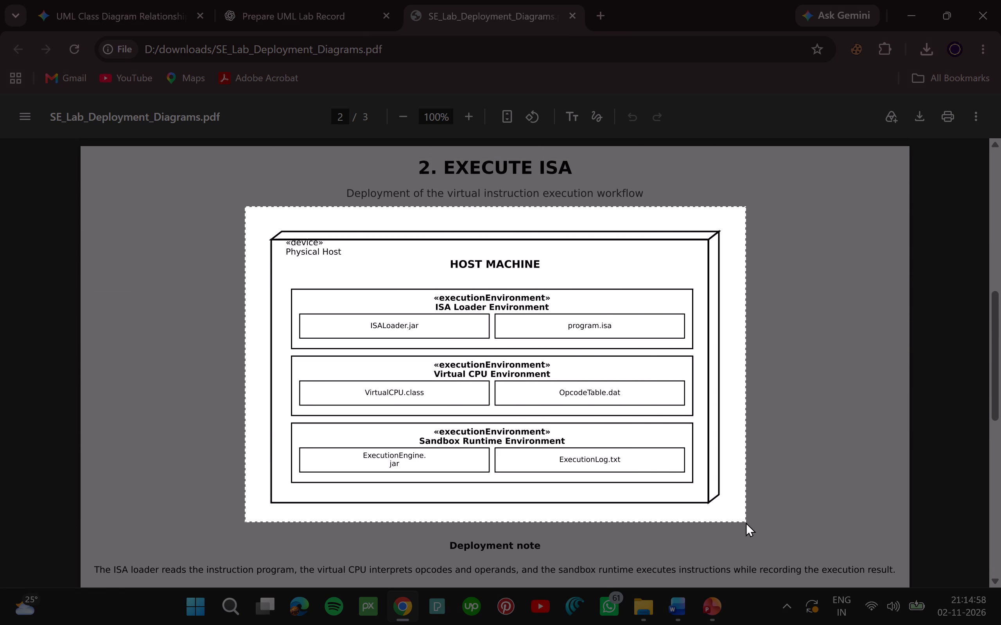
drag(746, 522, 746, 522)
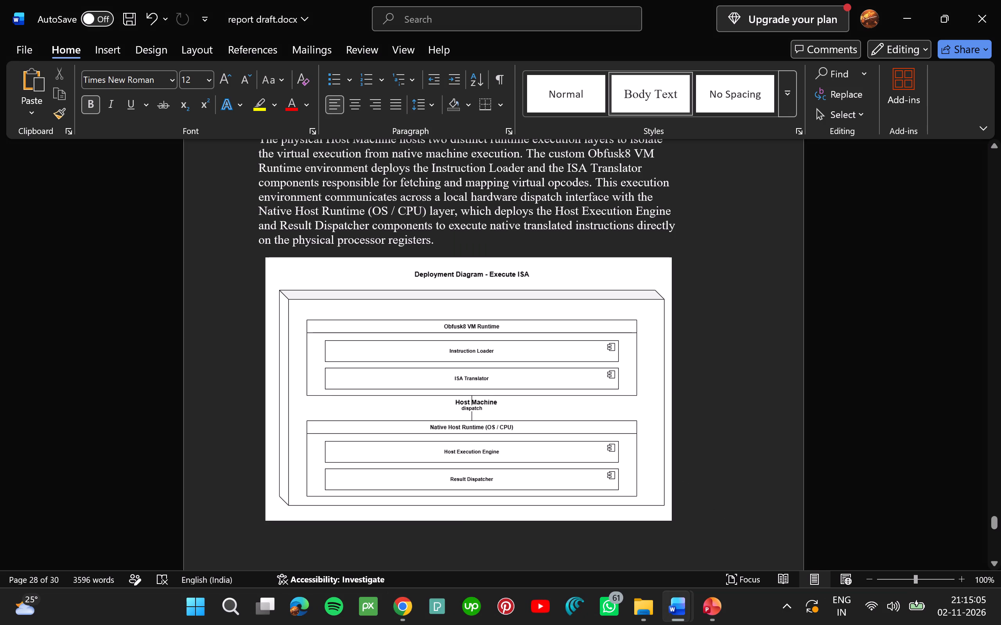
Paste the snipped Execute ISA diagram beneath the Execute ISA description in the Word report, leaving no stray text beside it.
click(524, 423)
key(ctrl+v)
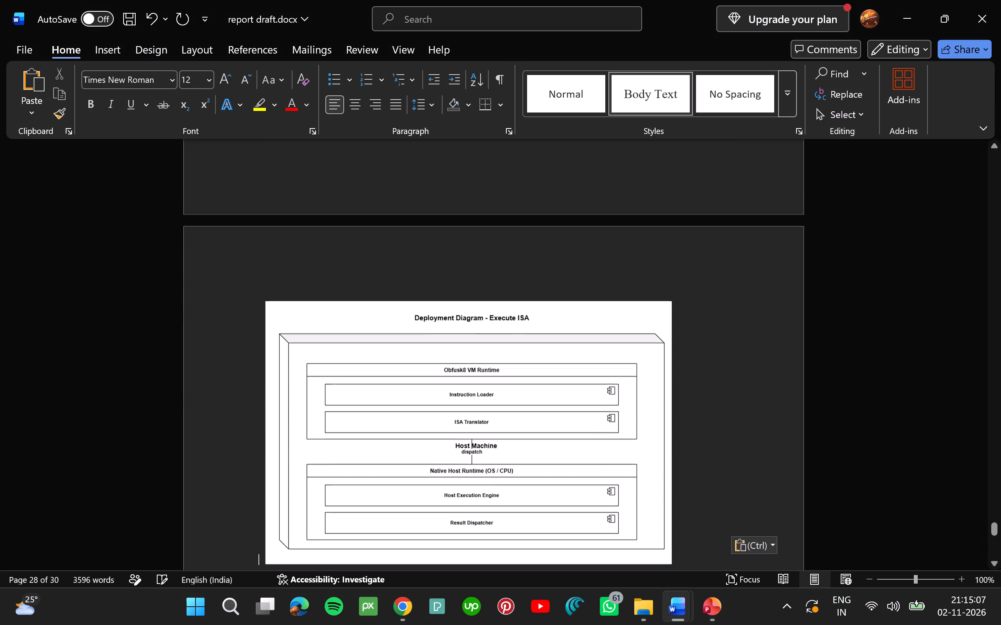
click(461, 404)
key(z)
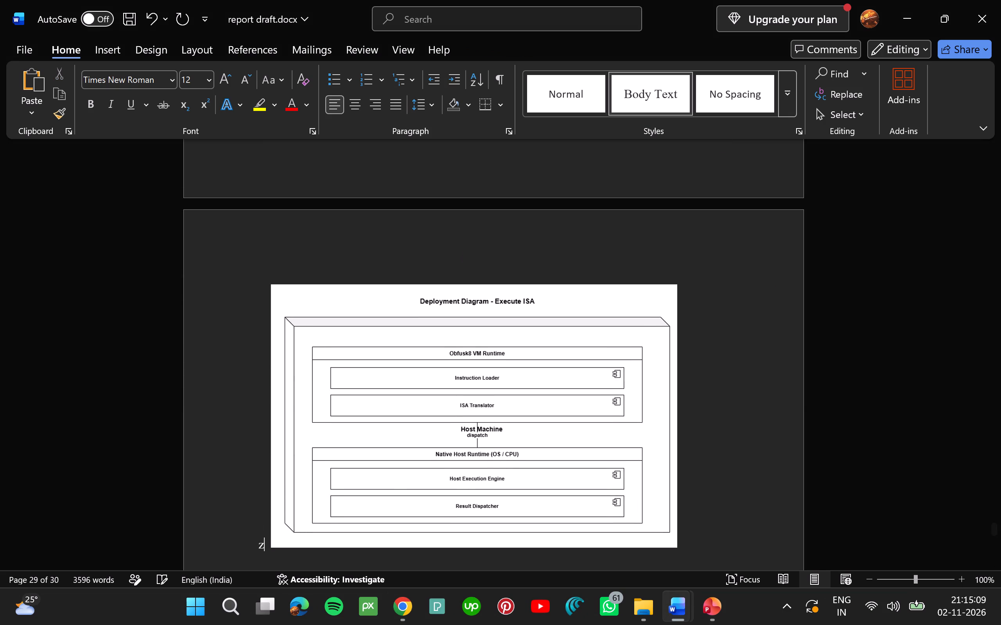
key(BackSpace)
key(BackSpace)
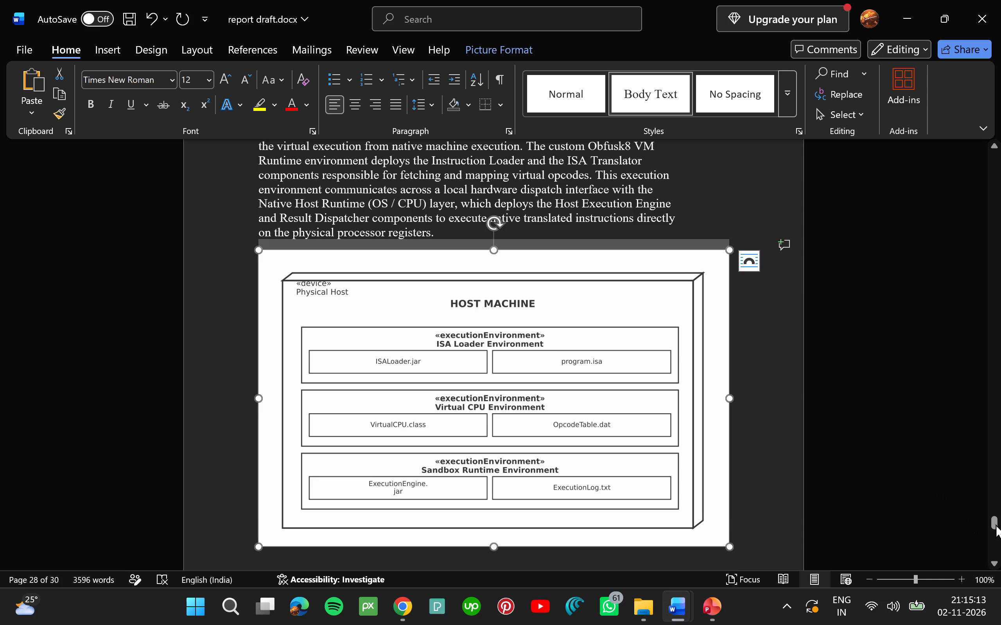
Delete the old Execute ISA deployment diagram that follows the newly pasted one.
drag(995, 524, 990, 530)
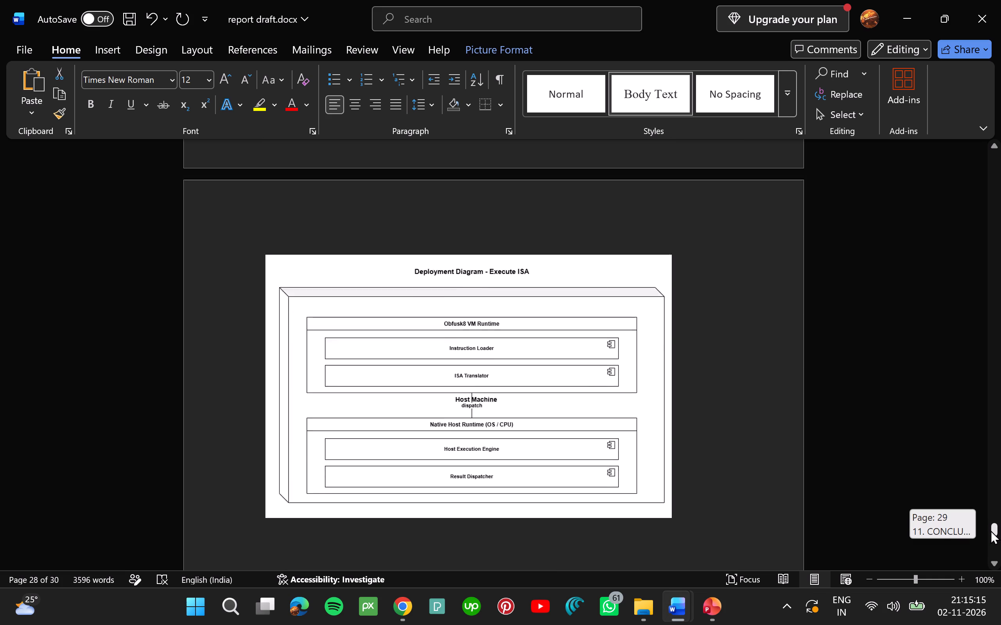
drag(990, 530, 990, 530)
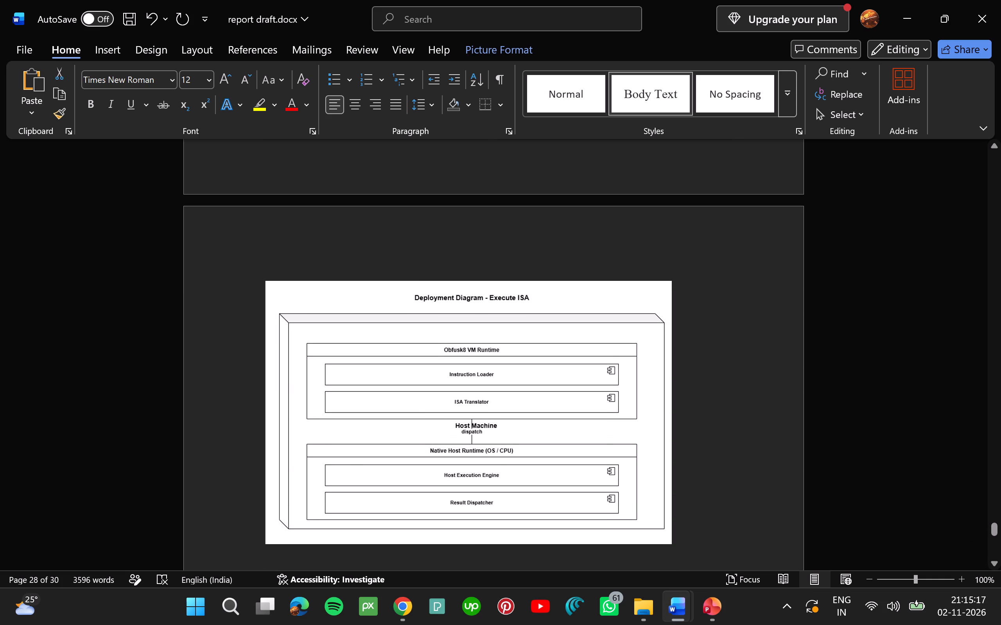
click(583, 446)
key(BackSpace)
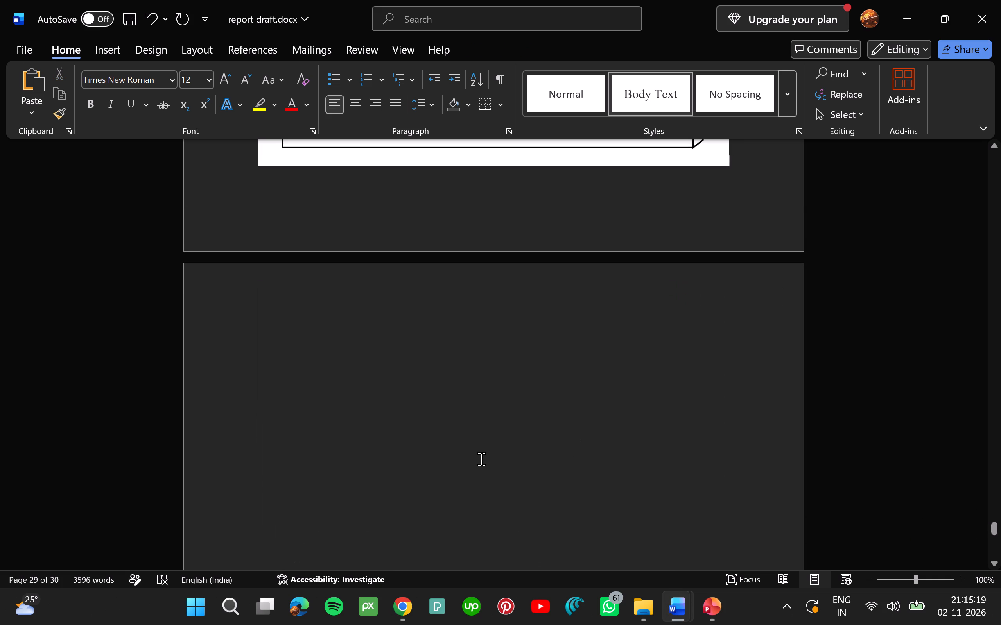
drag(994, 530, 993, 532)
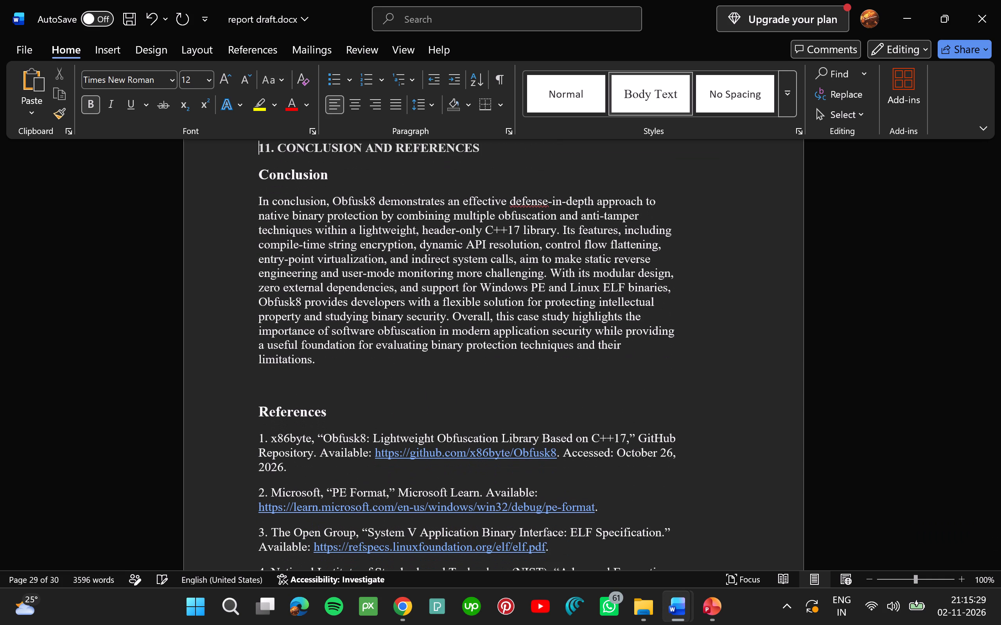
key(BackSpace)
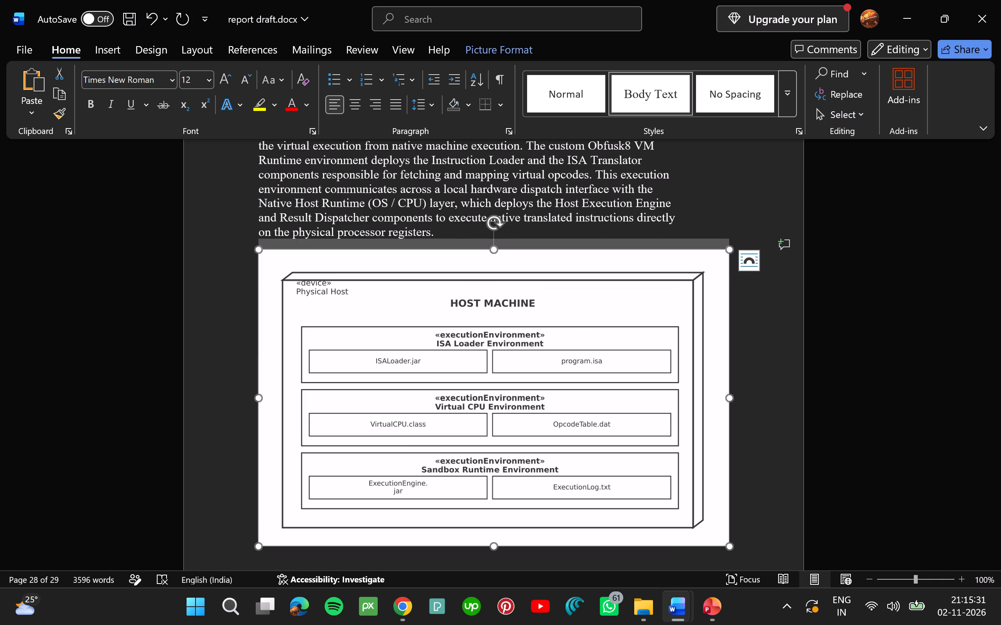
Set the font size of the 11. CONCLUSION AND REFERENCES heading to 16.
scroll(564, 366, down, 1)
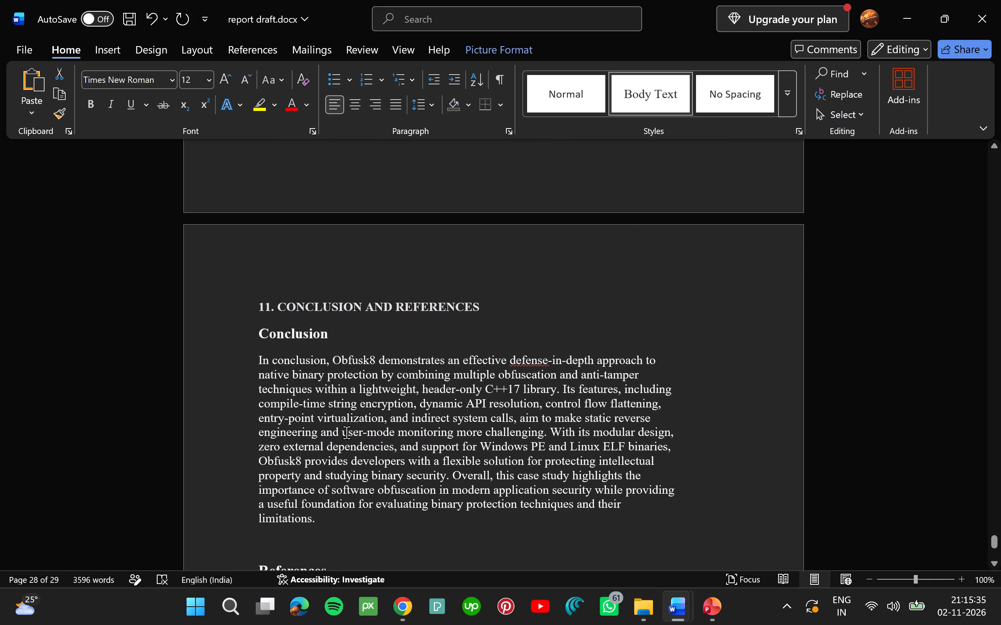
drag(479, 307, 270, 294)
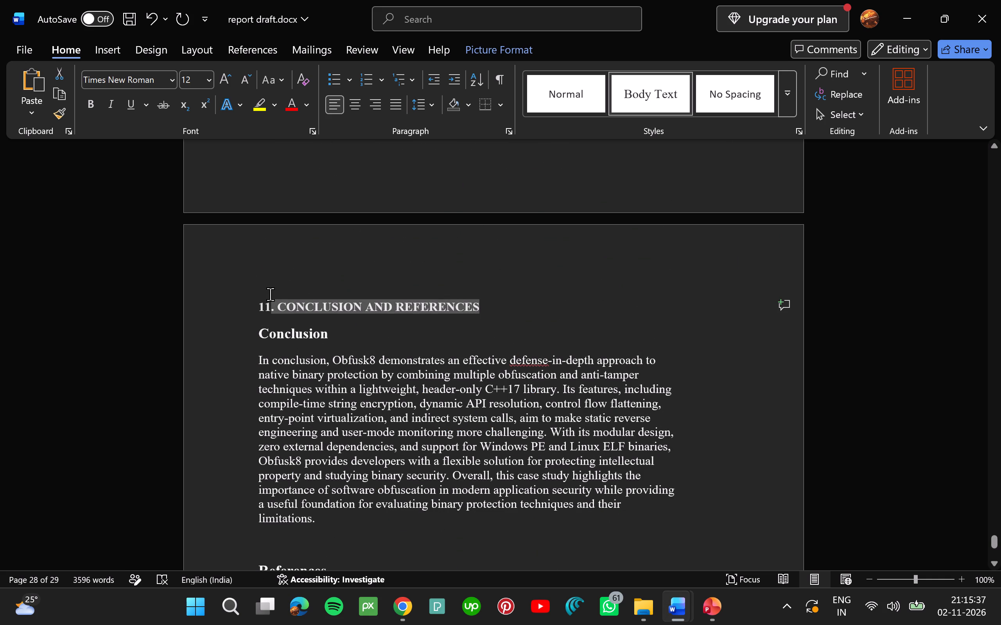
drag(270, 294, 260, 295)
click(380, 242)
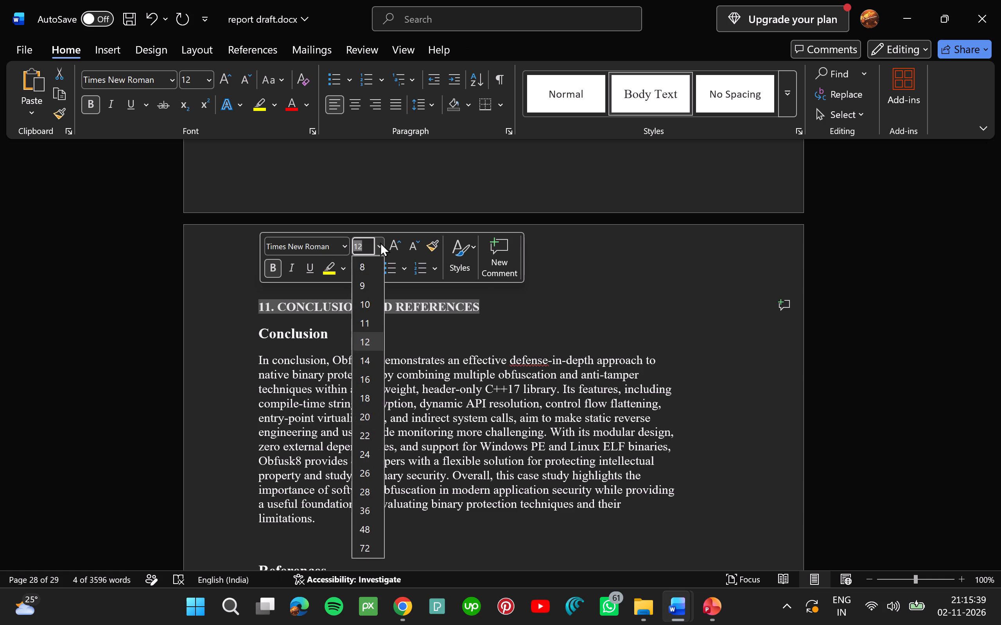
click(372, 376)
click(394, 336)
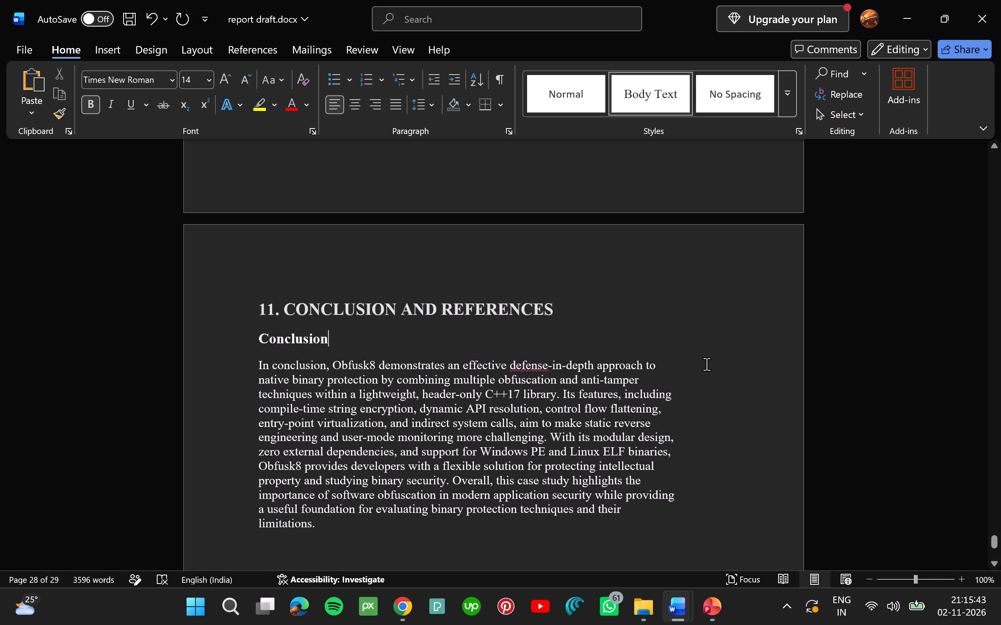
Review the 2: Execute ISA section, comparing its description with the new Host Machine diagram.
drag(995, 540, 989, 532)
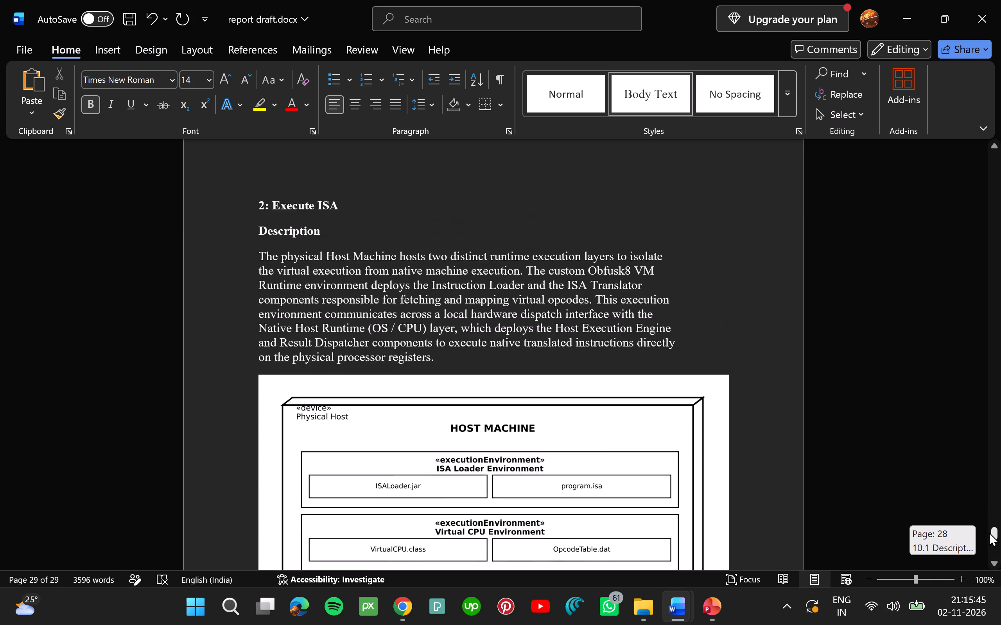
drag(989, 532, 981, 533)
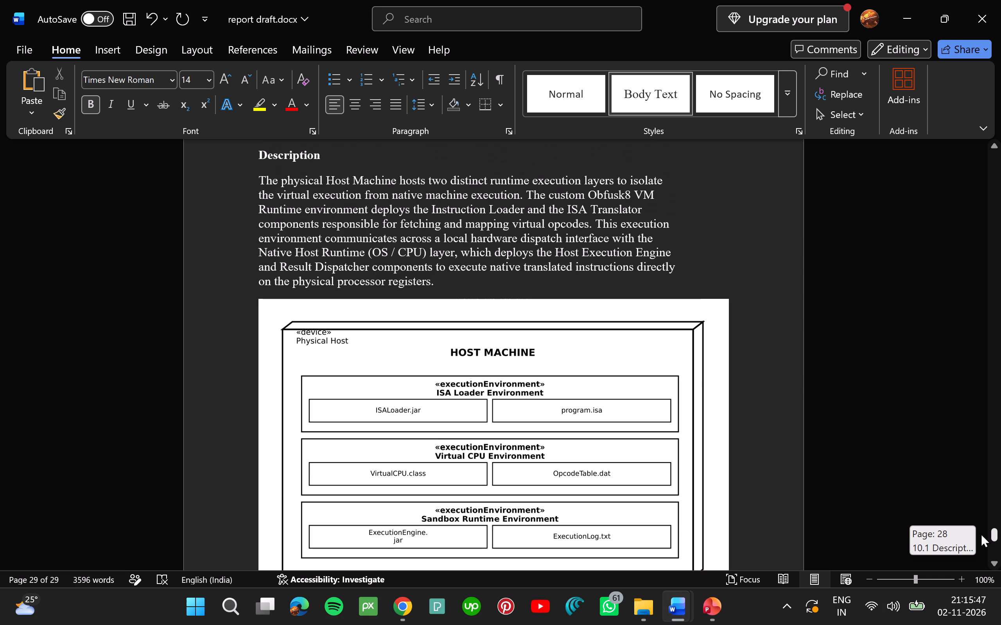
drag(981, 533, 979, 530)
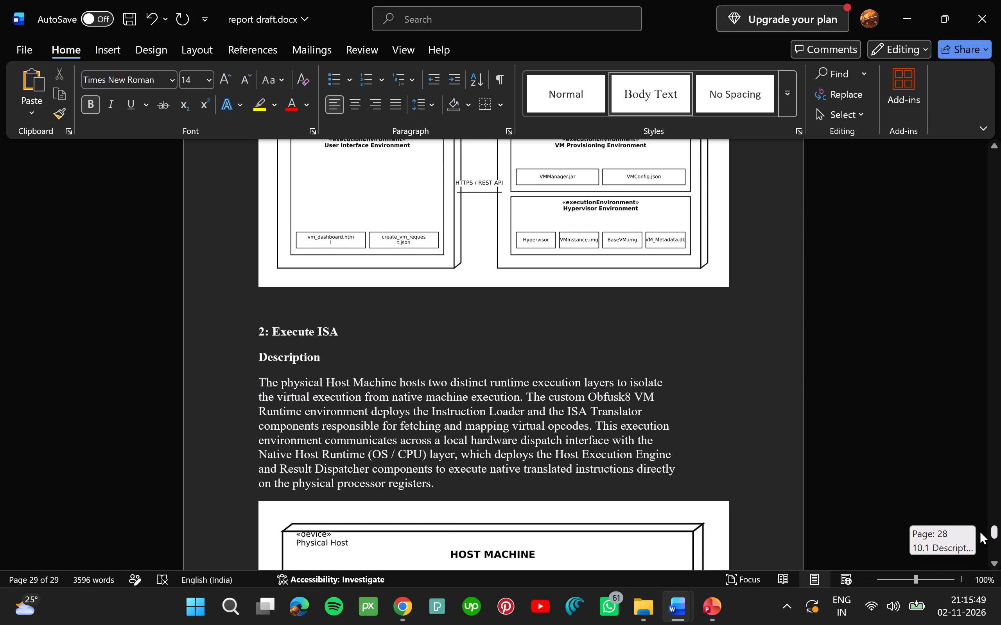
drag(979, 530, 981, 532)
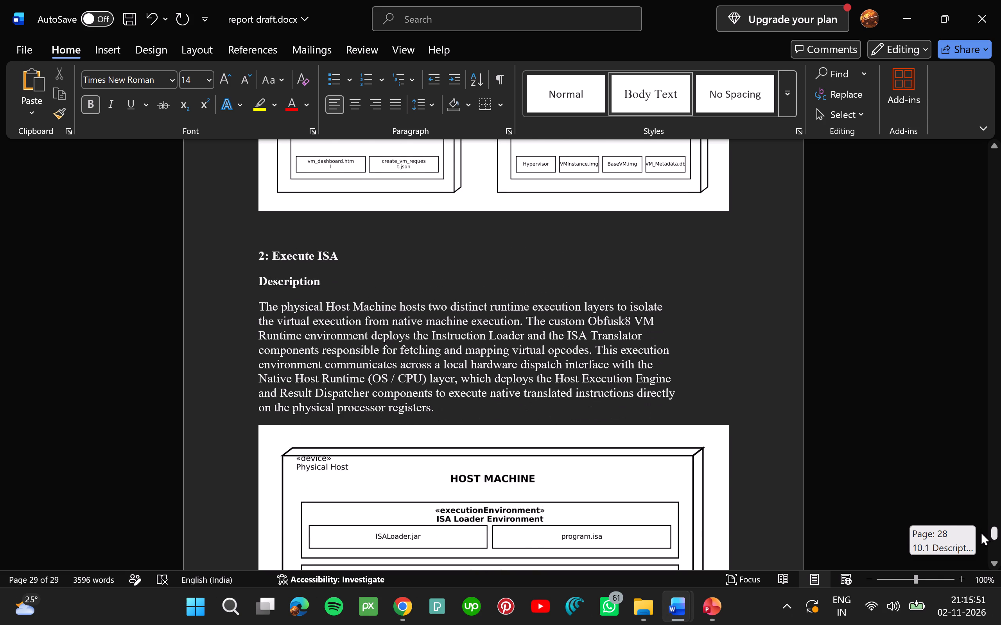
drag(981, 532, 981, 533)
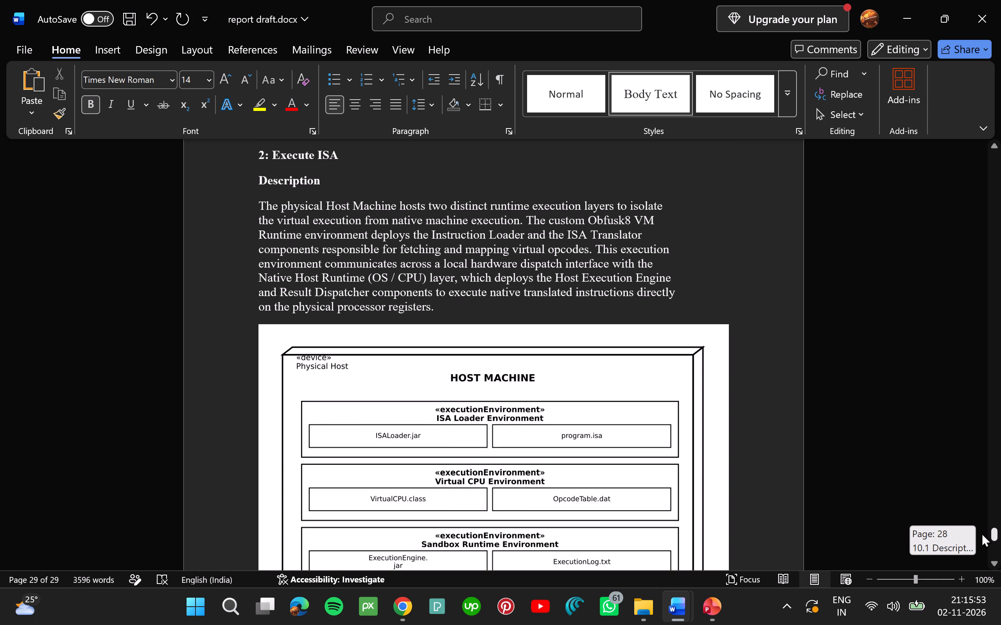
drag(981, 533, 979, 534)
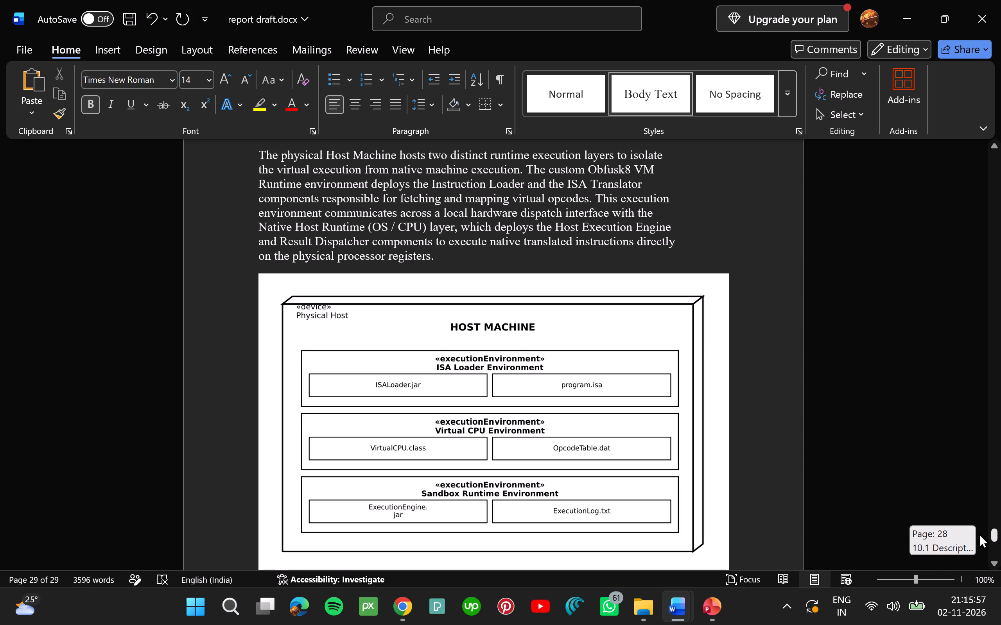
drag(979, 534, 981, 530)
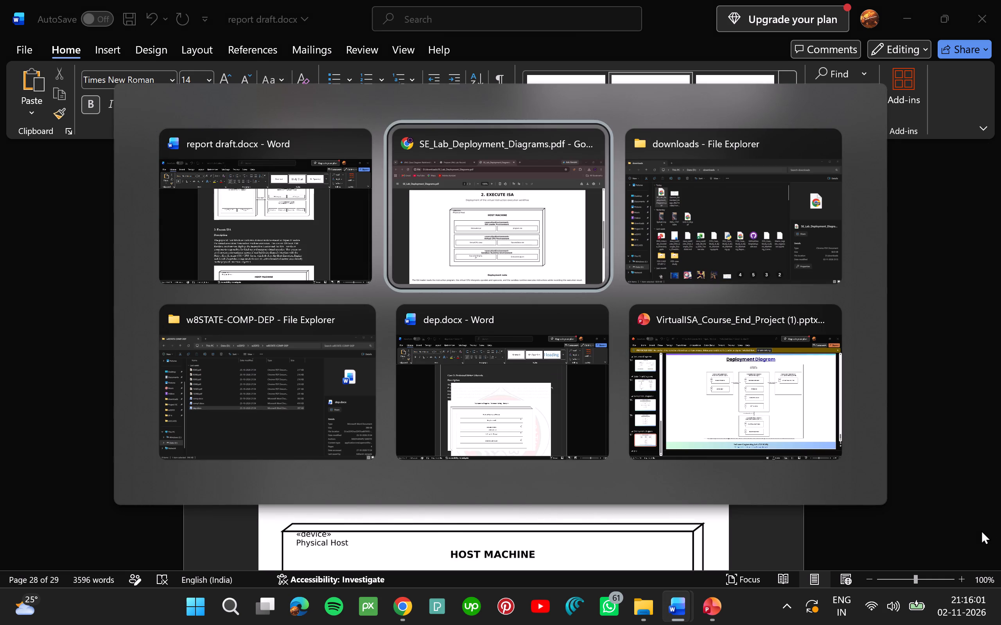
click(375, 0)
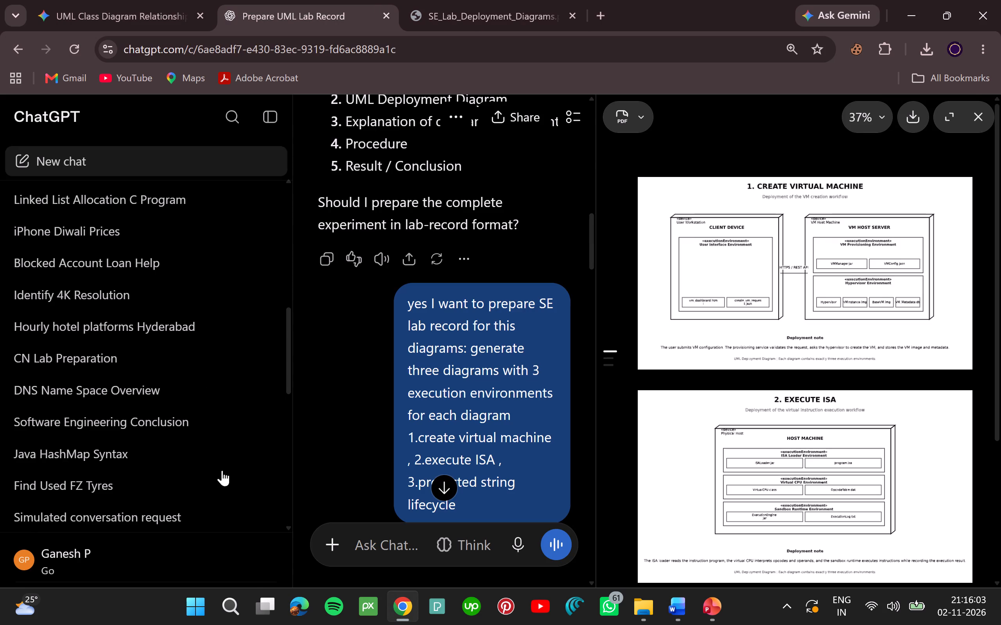
click(972, 107)
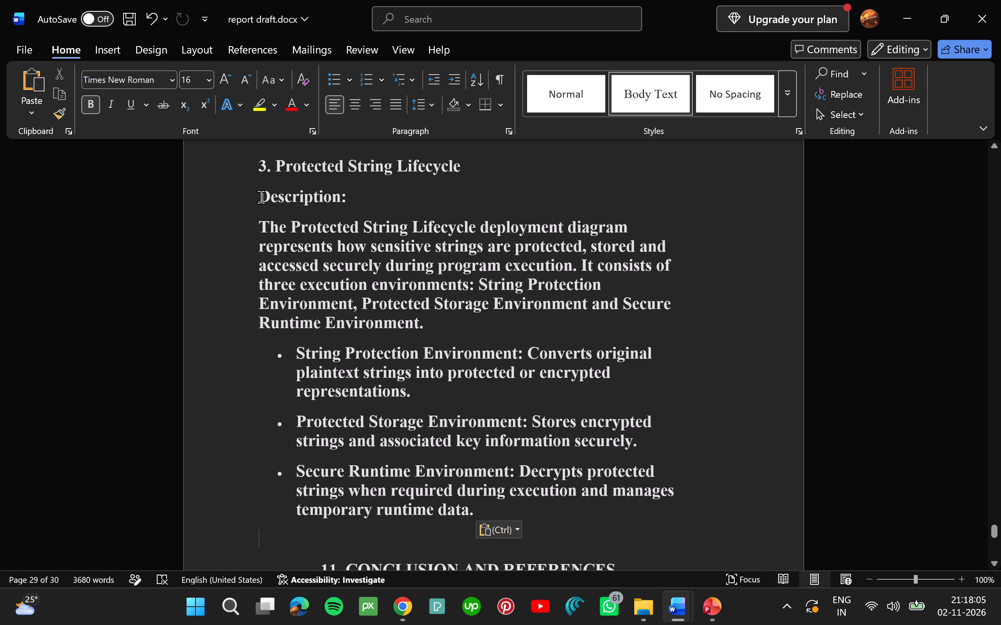
Remove bold from all text below the 3. Protected String Lifecycle heading and set the description paragraph and bullets to 12 pt.
drag(261, 197, 483, 516)
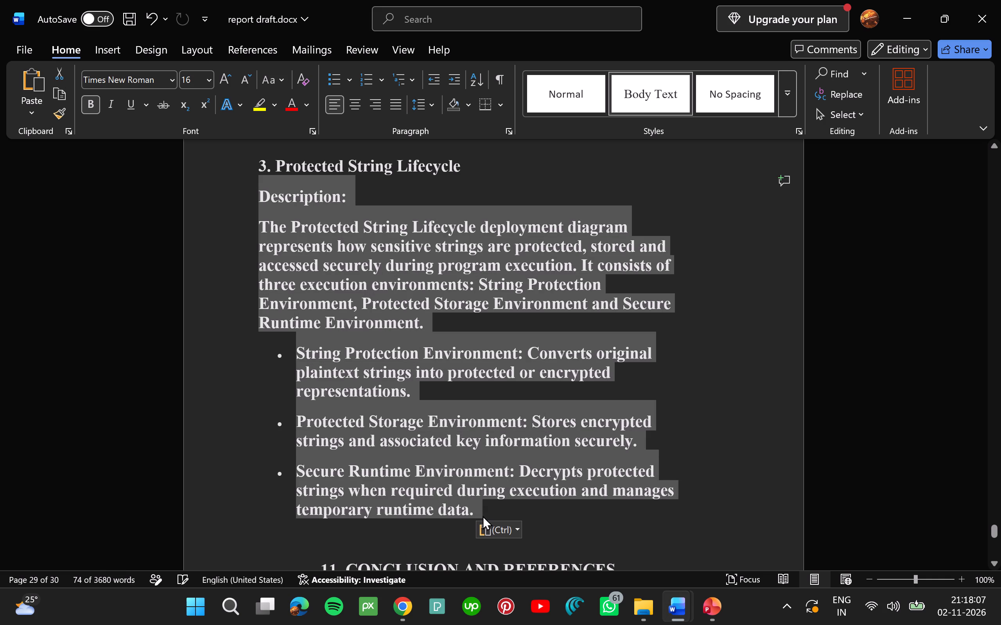
key(ctrl+d)
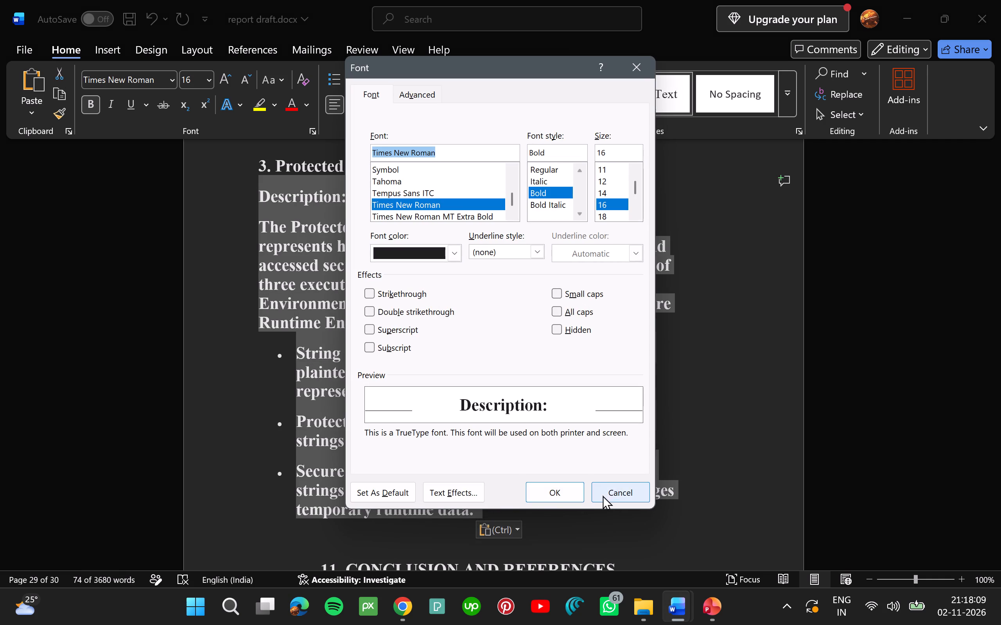
click(615, 493)
key(ctrl+b)
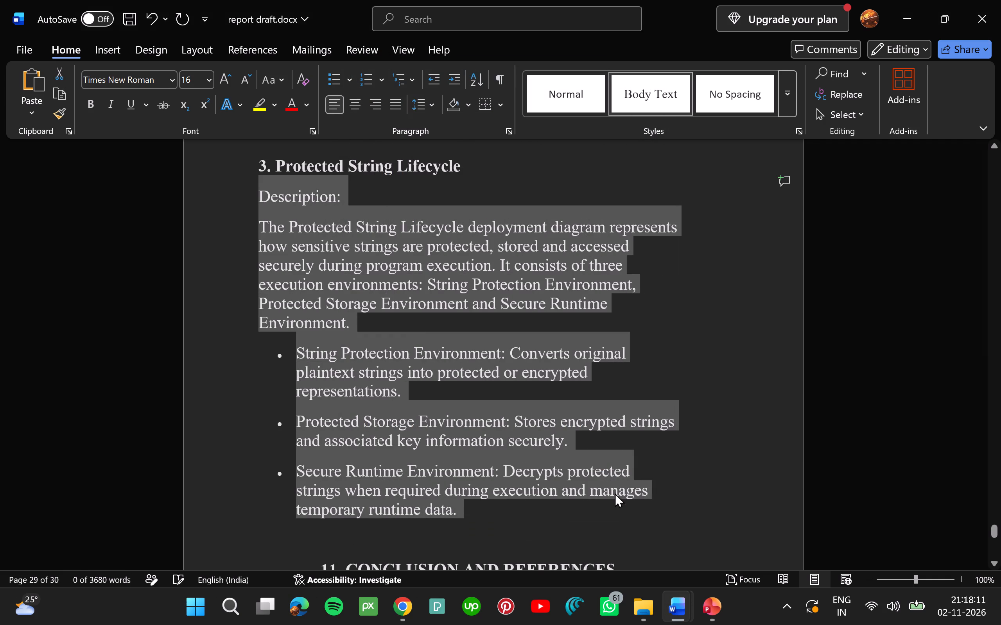
click(515, 520)
drag(260, 220, 463, 515)
click(579, 465)
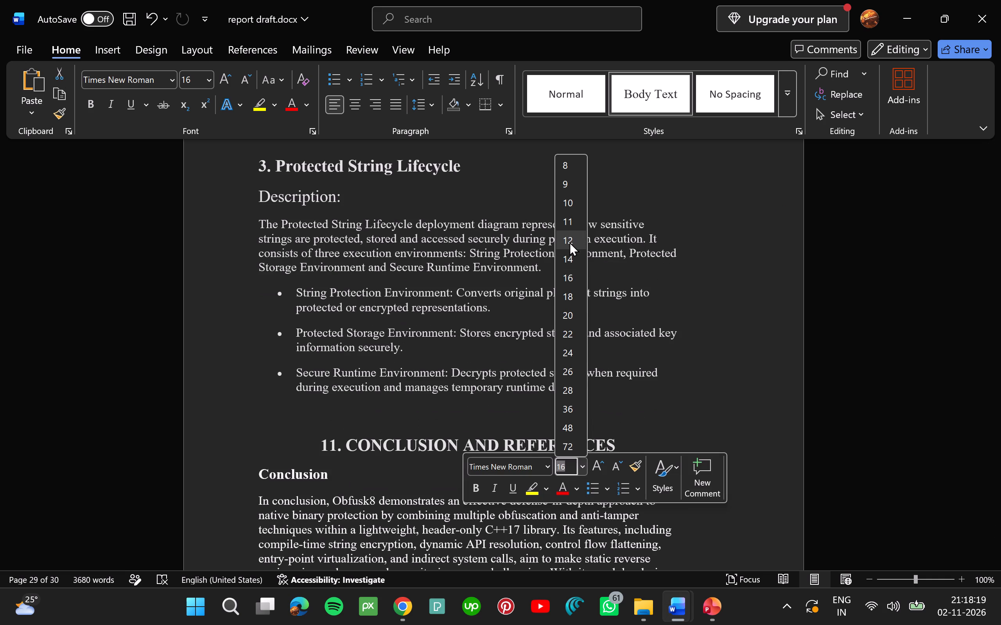
click(569, 242)
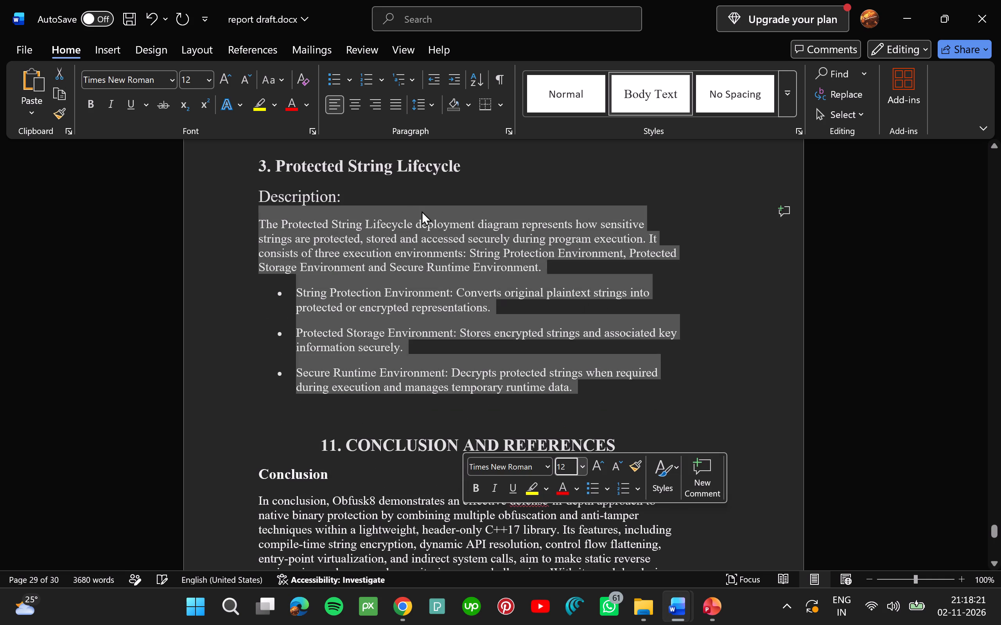
Format the Description: heading under 3. Protected String Lifecycle as 14 pt bold.
click(408, 204)
drag(344, 195, 275, 187)
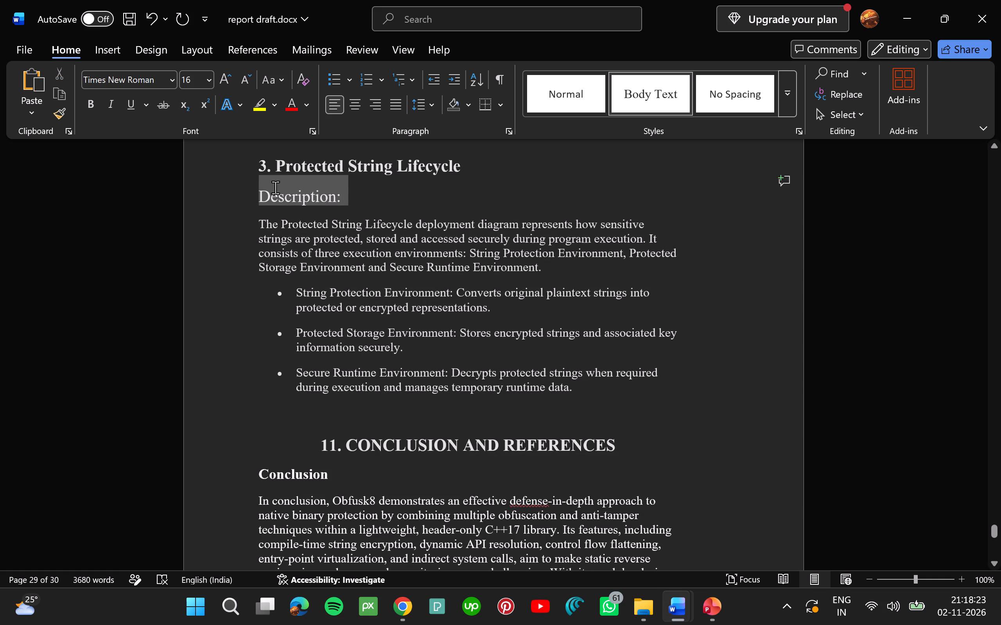
drag(275, 187, 271, 190)
click(387, 144)
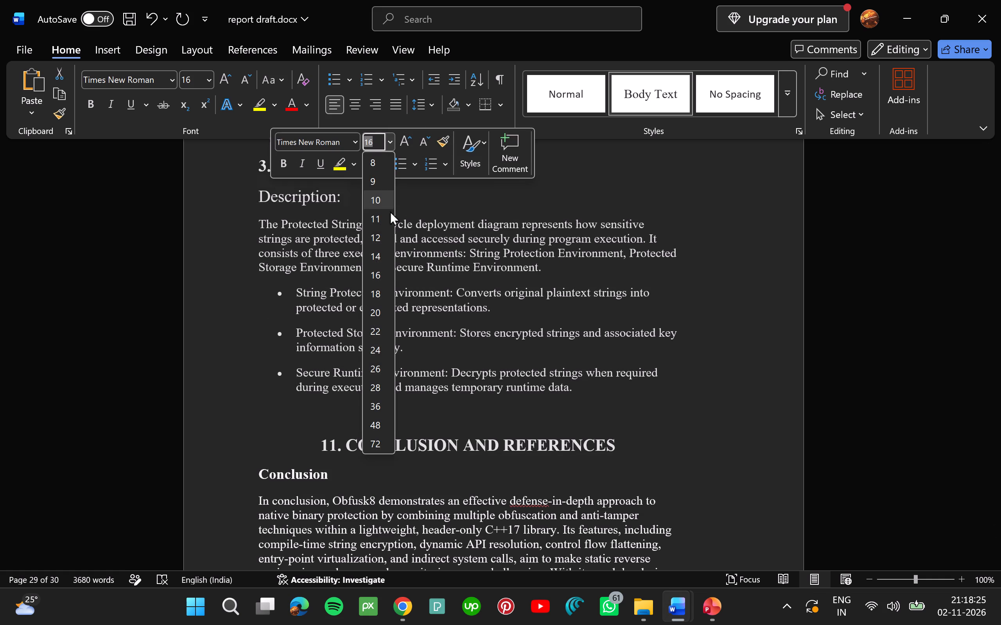
click(385, 253)
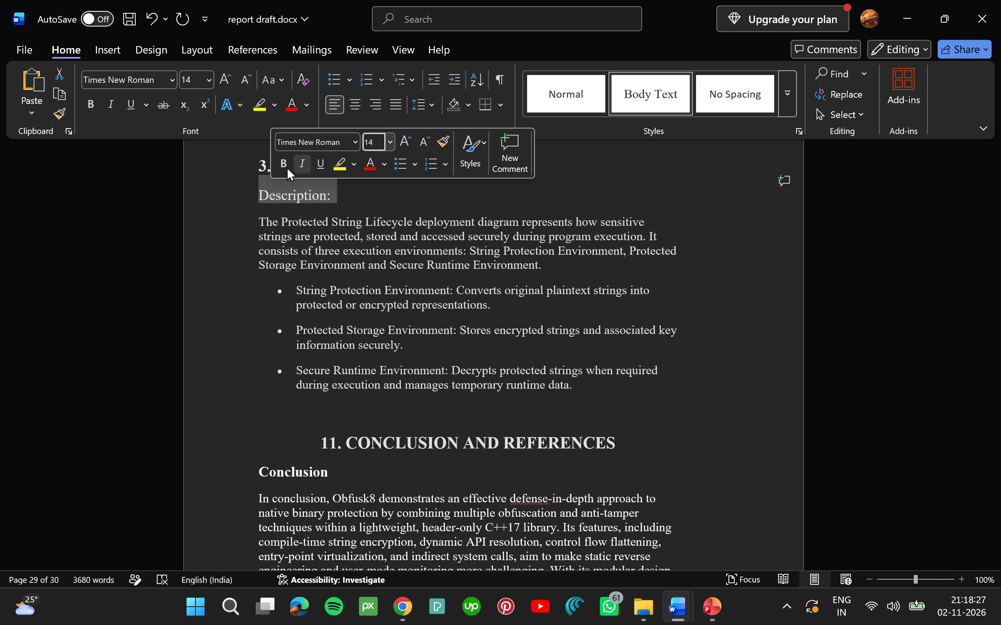
click(279, 164)
click(371, 207)
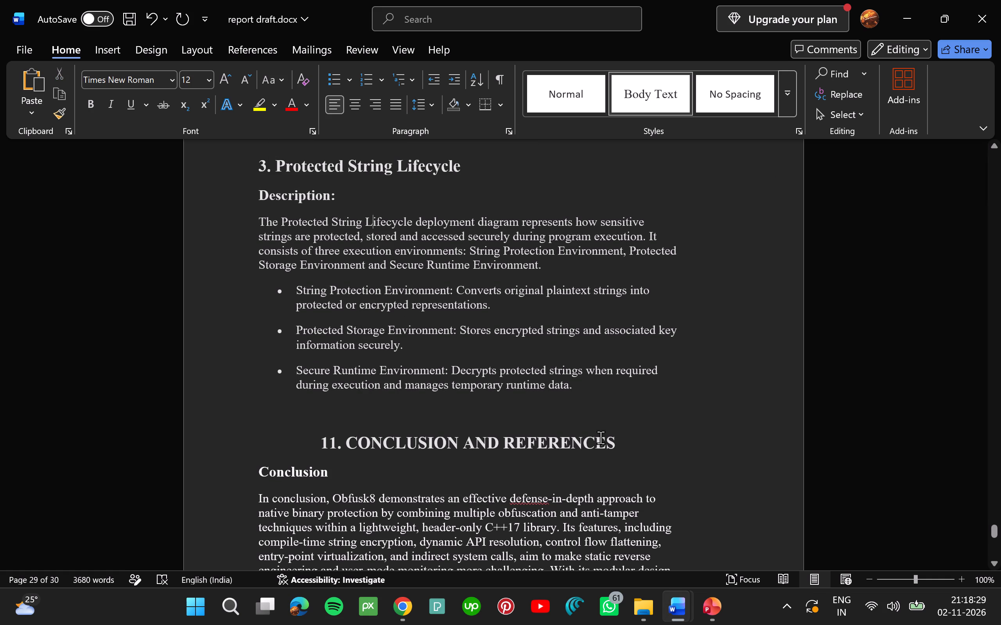
Add a line after the last Protected String Lifecycle bullet, and capture the matching deployment diagram from SE_Lab_Deployment_Diagrams.pdf in Chrome as a screenshot.
click(587, 384)
key(Return)
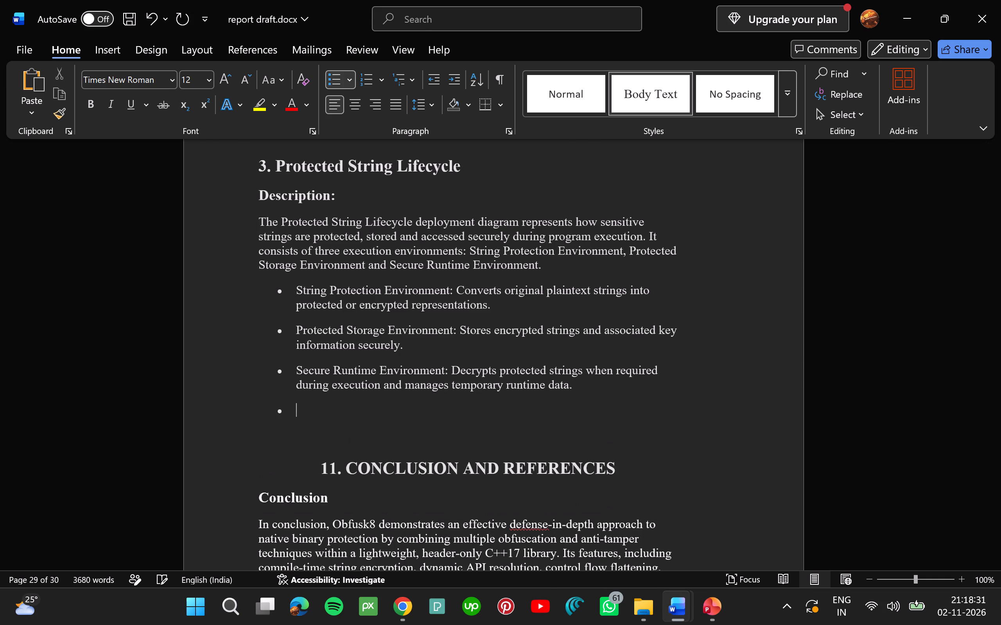
click(502, 0)
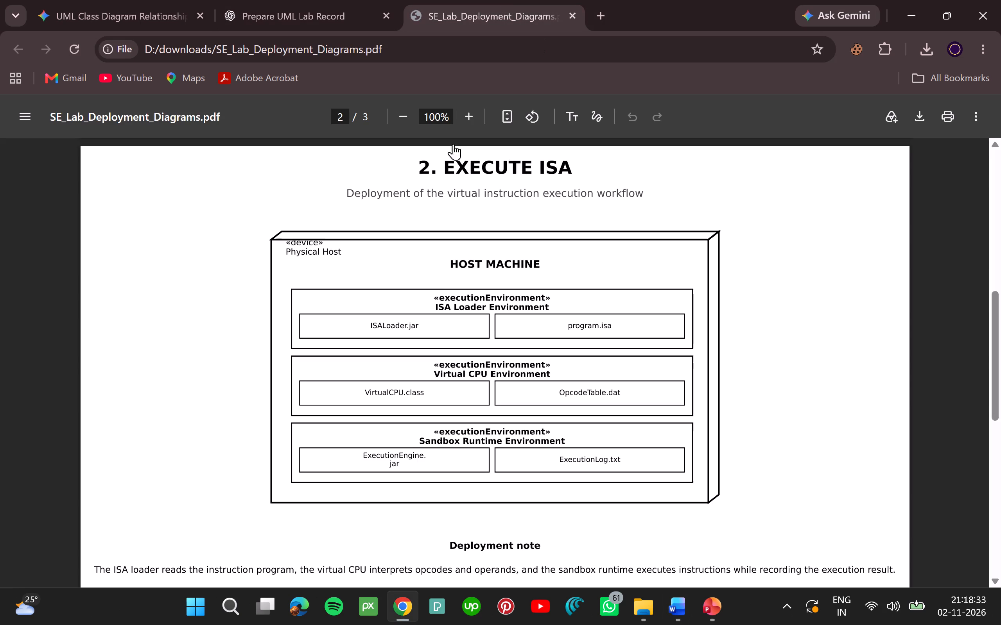
scroll(454, 336, down, 7)
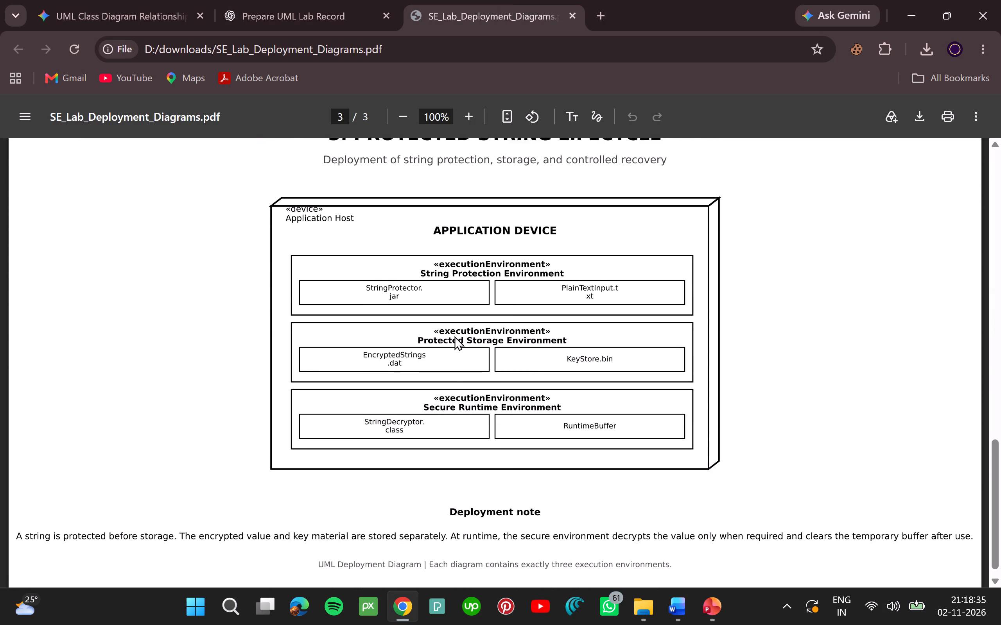
scroll(454, 336, down, 1)
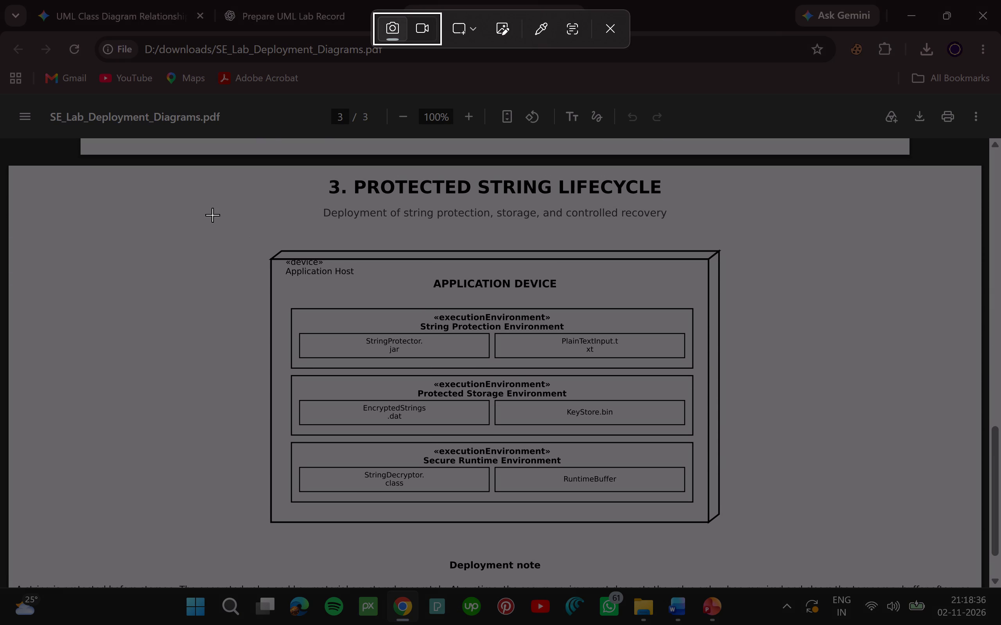
drag(253, 232, 732, 554)
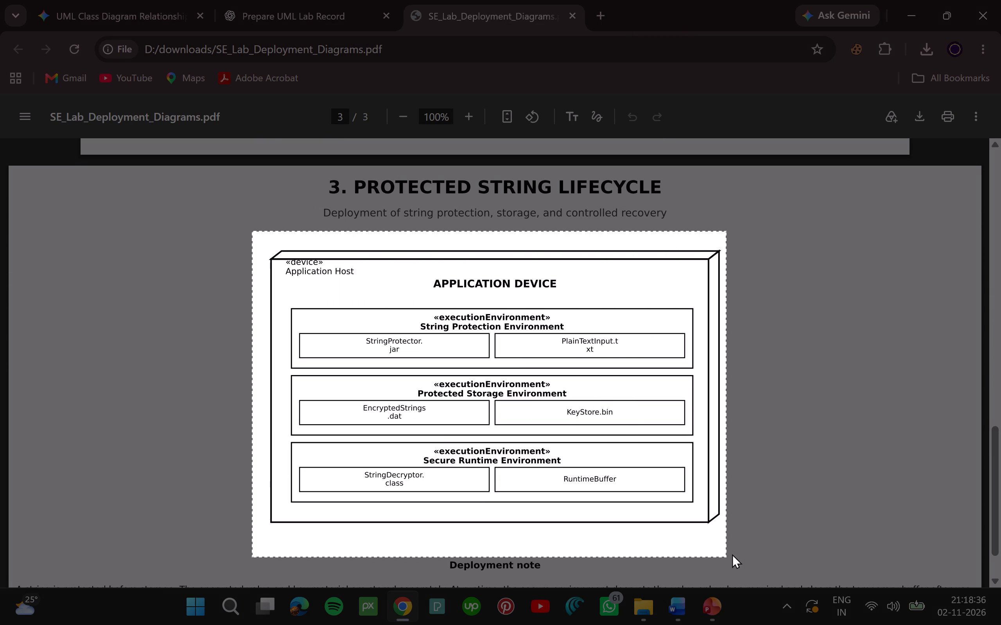
drag(732, 554, 734, 536)
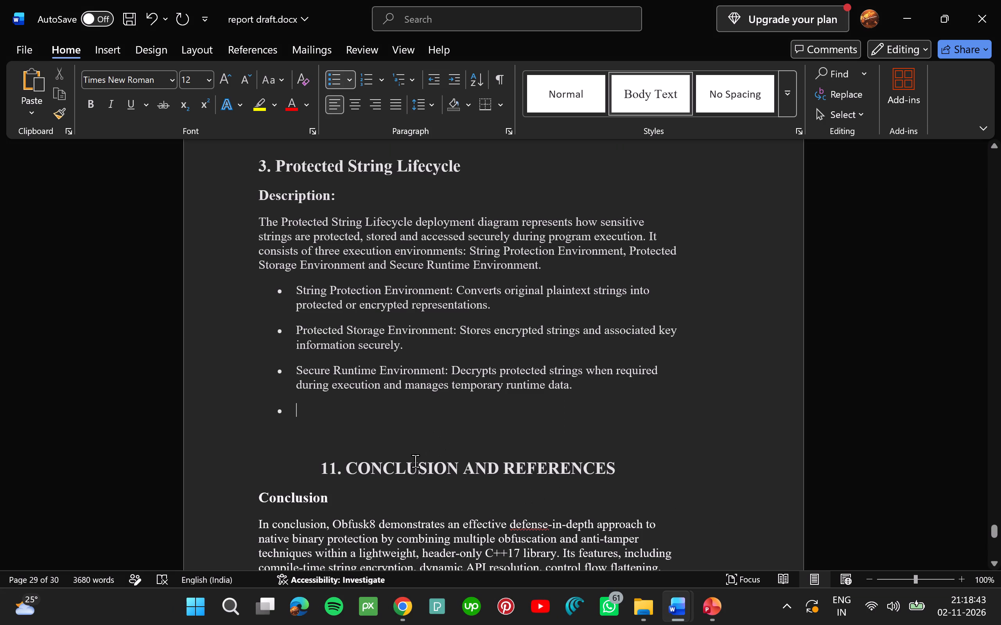
Remove the empty bullet in Word and paste the captured diagram on an unbulleted line below the Protected String Lifecycle description.
key(BackSpace)
key(Return)
key(BackSpace)
key(Return)
key(ctrl+v)
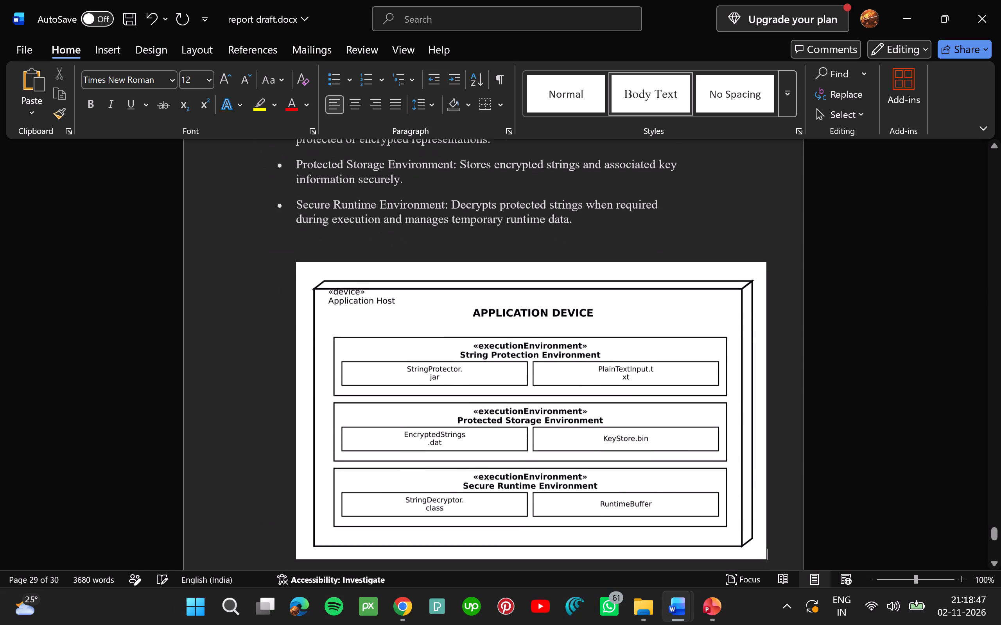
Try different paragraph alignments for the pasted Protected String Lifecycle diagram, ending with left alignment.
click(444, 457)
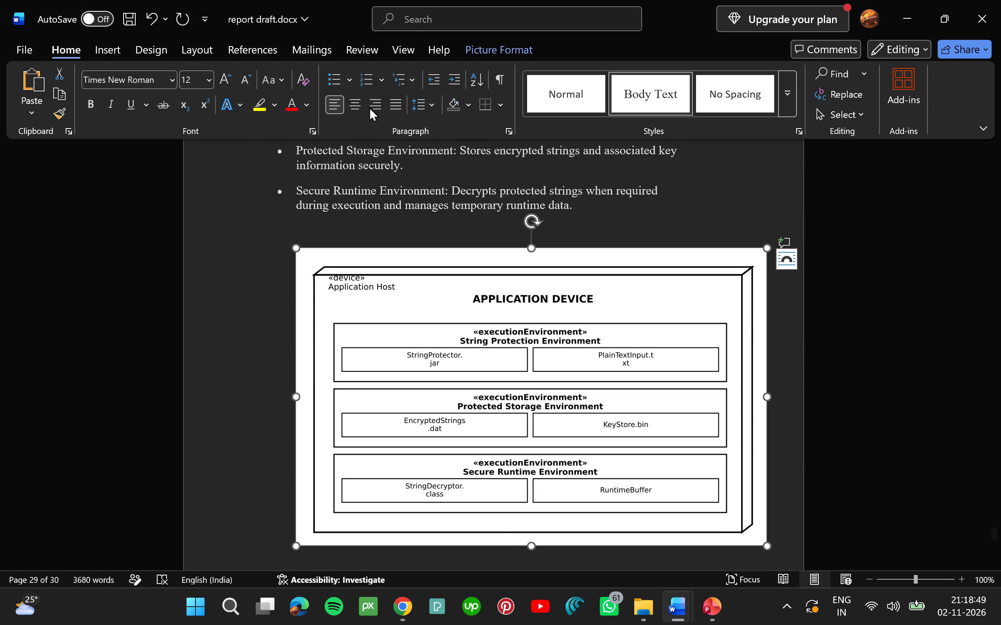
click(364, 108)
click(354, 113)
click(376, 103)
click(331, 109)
Shrink the Protected String Lifecycle deployment diagram proportionally so it sits closer within the text width, and deselect it.
click(470, 362)
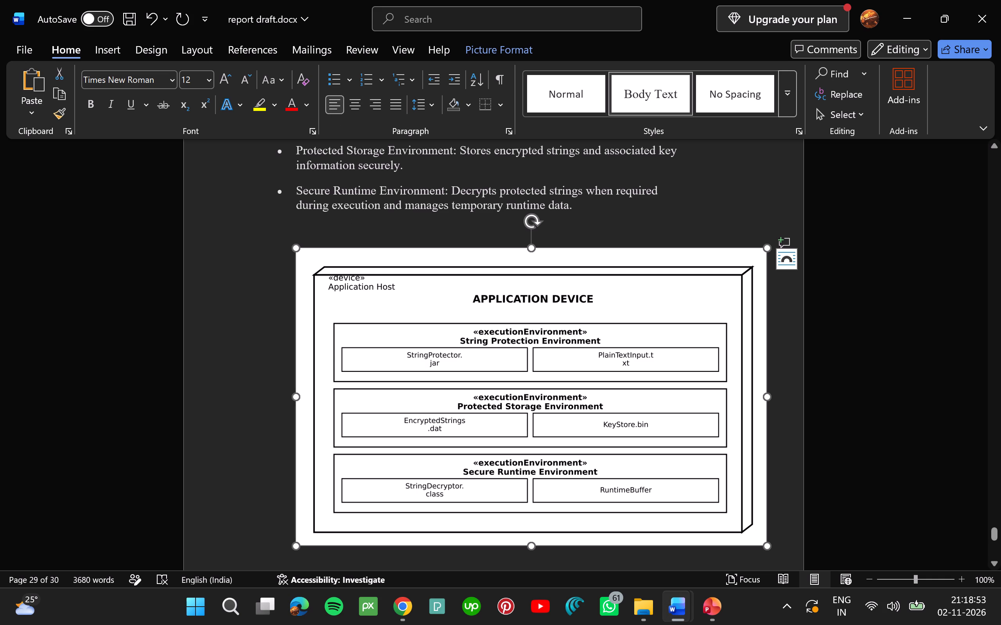
drag(767, 251, 653, 273)
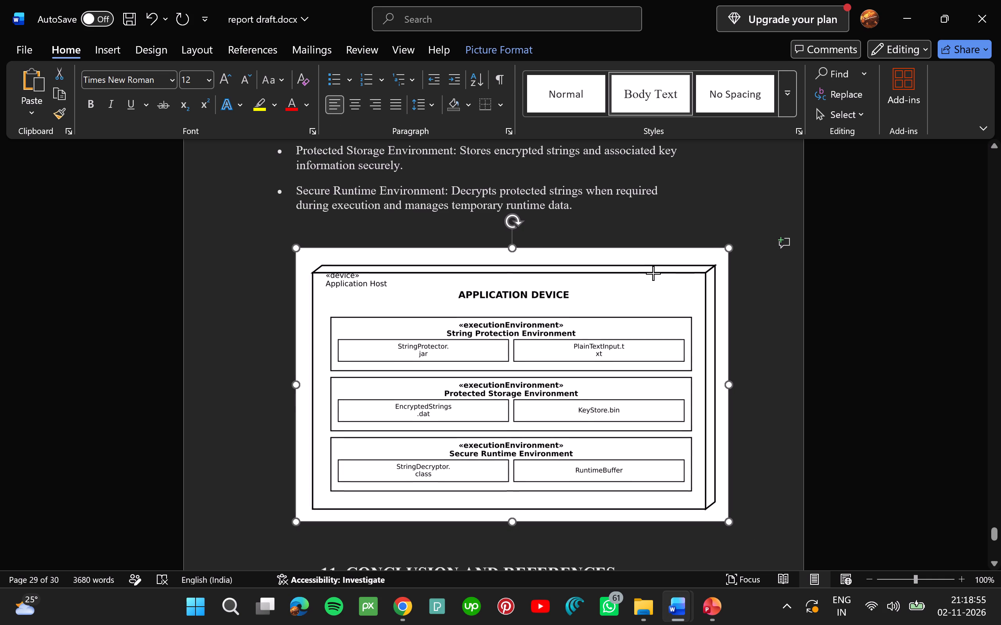
drag(653, 273, 526, 277)
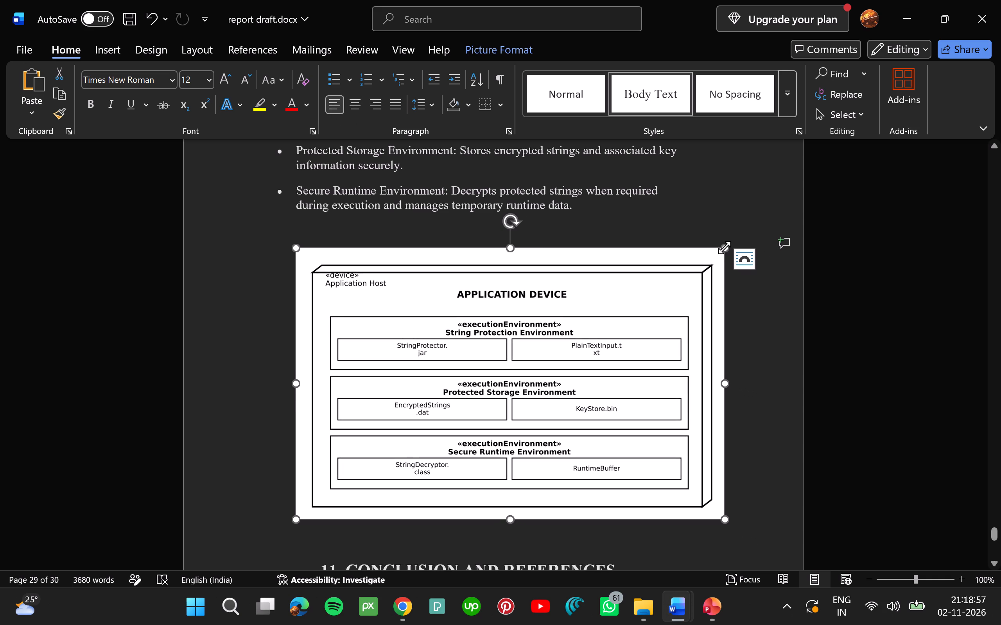
drag(726, 248, 696, 289)
click(879, 370)
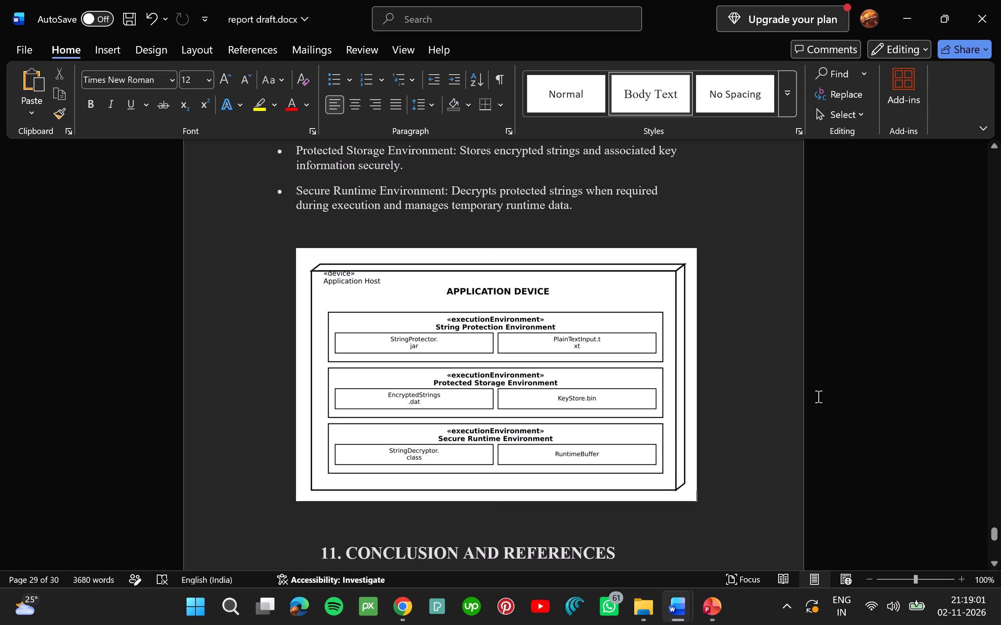
Make the section heading "10. DEPLOYMENT DIAGRAMS" bold in the report draft.
drag(993, 530, 999, 517)
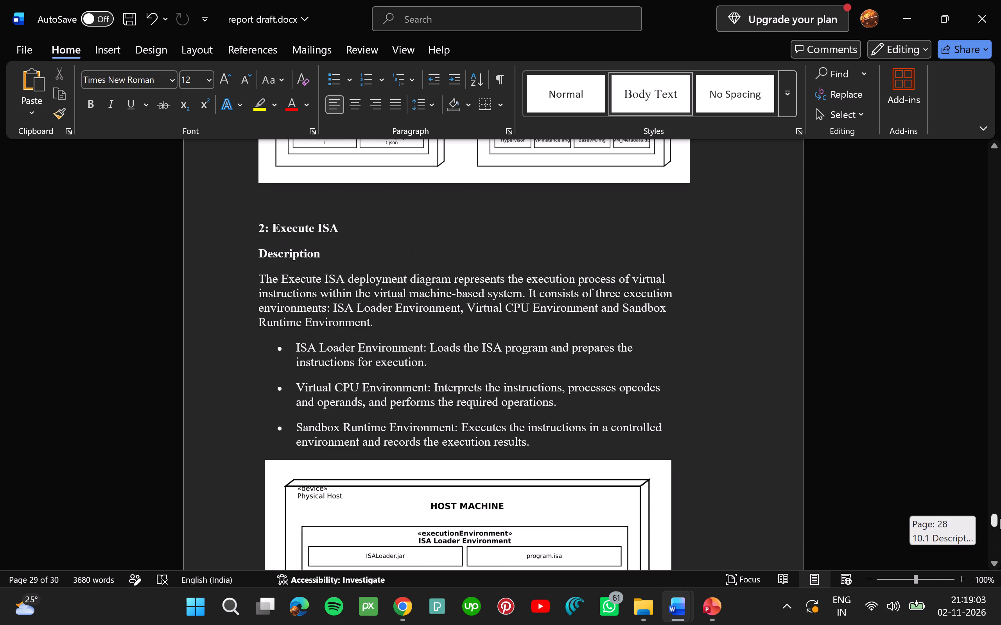
drag(999, 517, 996, 517)
drag(996, 517, 987, 525)
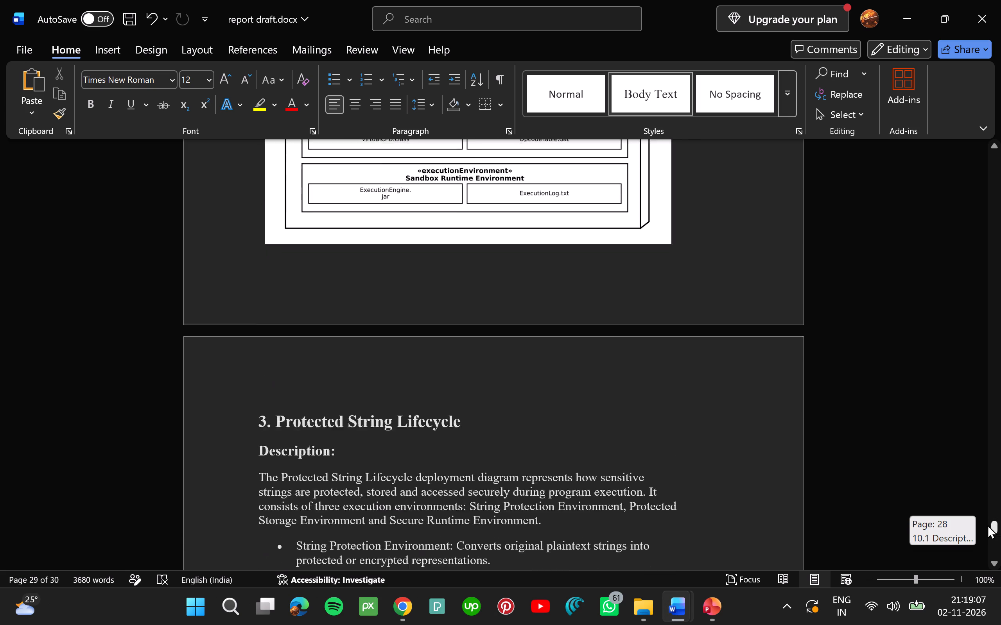
drag(987, 525, 985, 523)
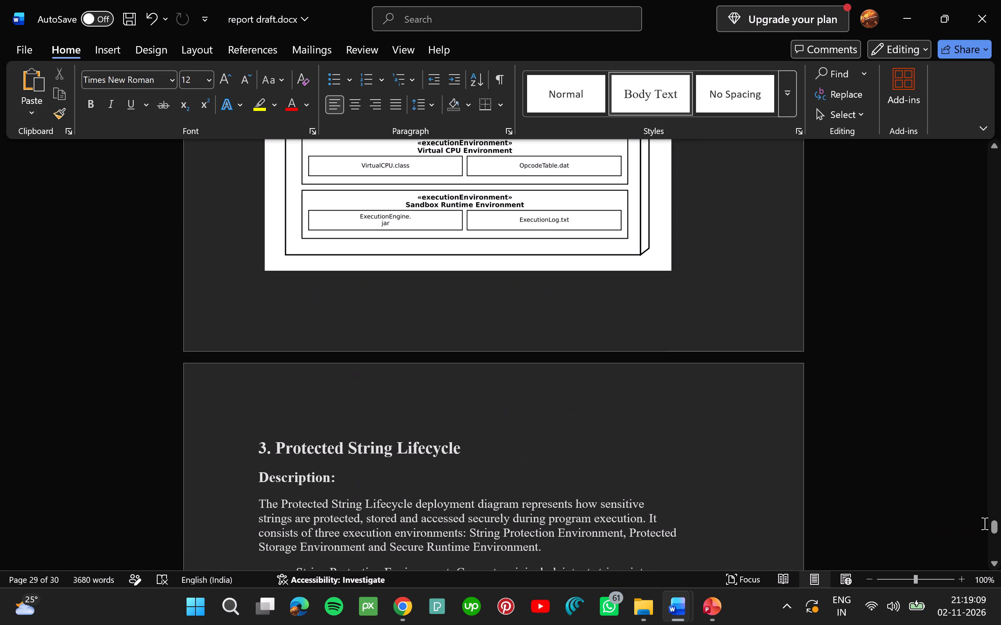
drag(996, 527, 993, 523)
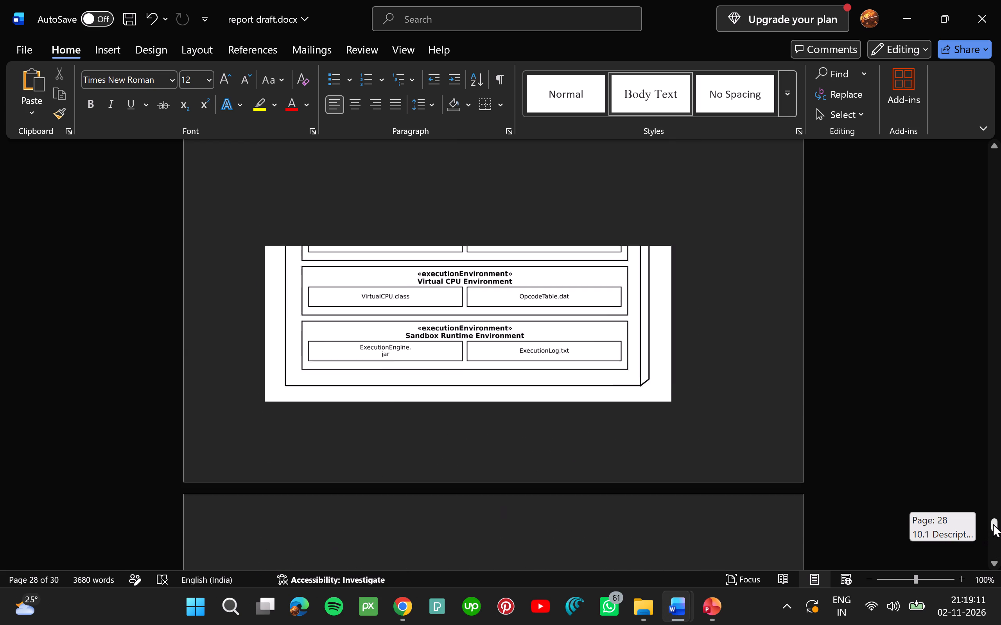
drag(993, 523, 971, 505)
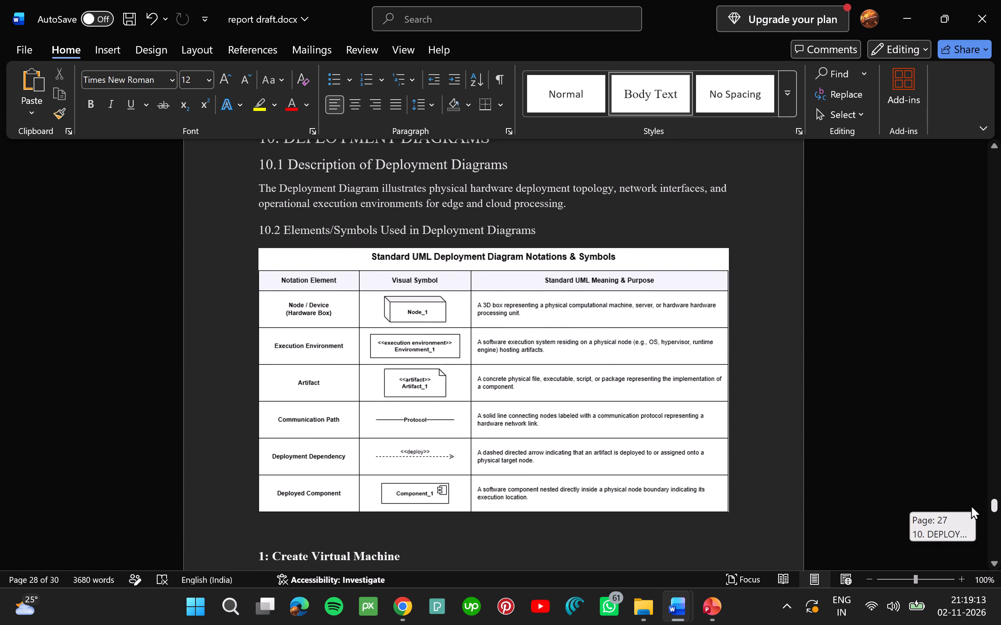
drag(971, 505, 973, 502)
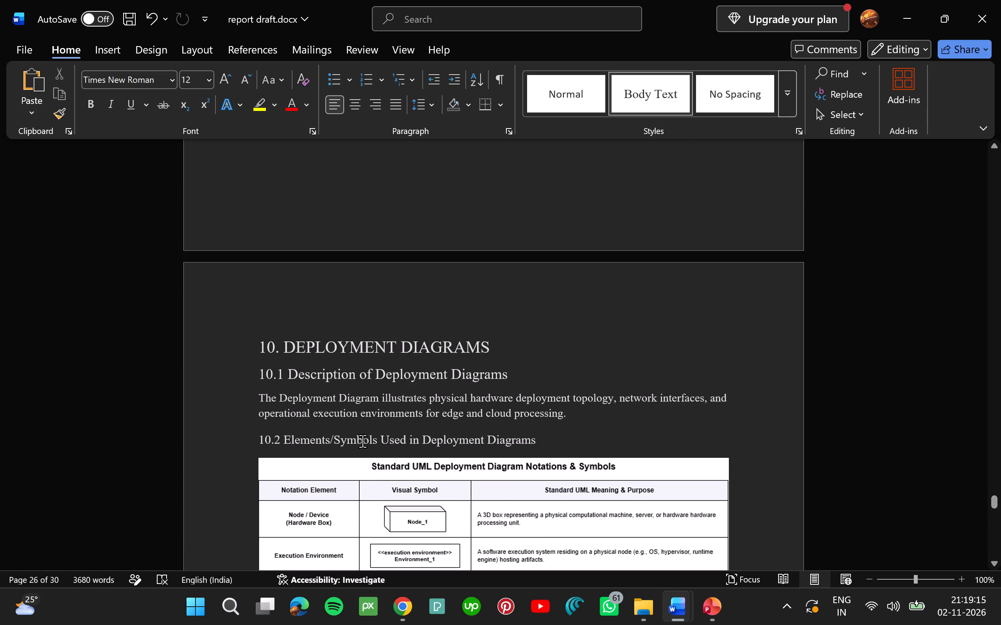
drag(489, 348, 456, 340)
drag(456, 340, 250, 320)
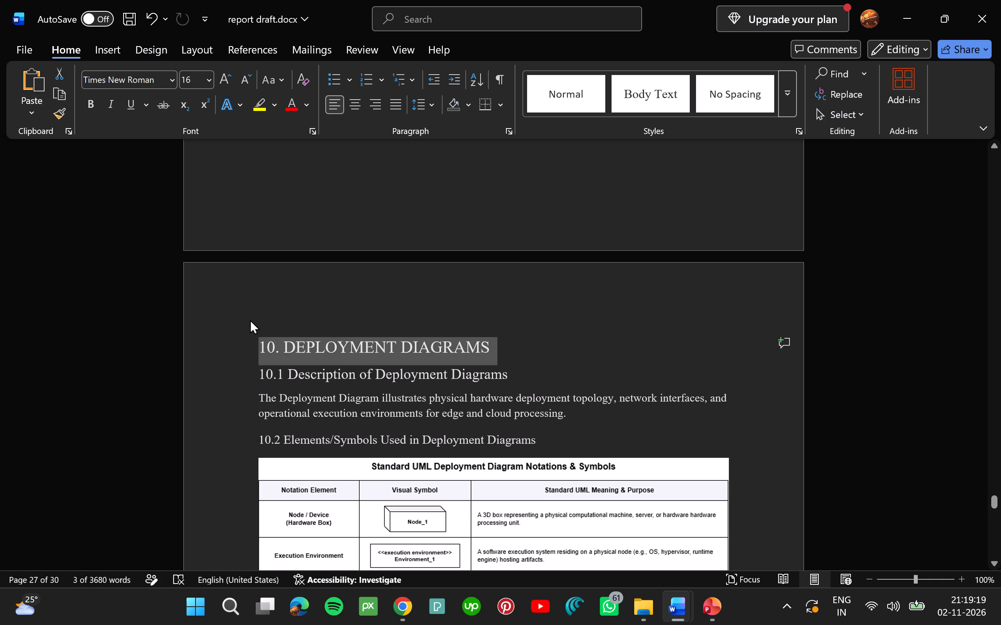
key(ctrl+b)
click(530, 354)
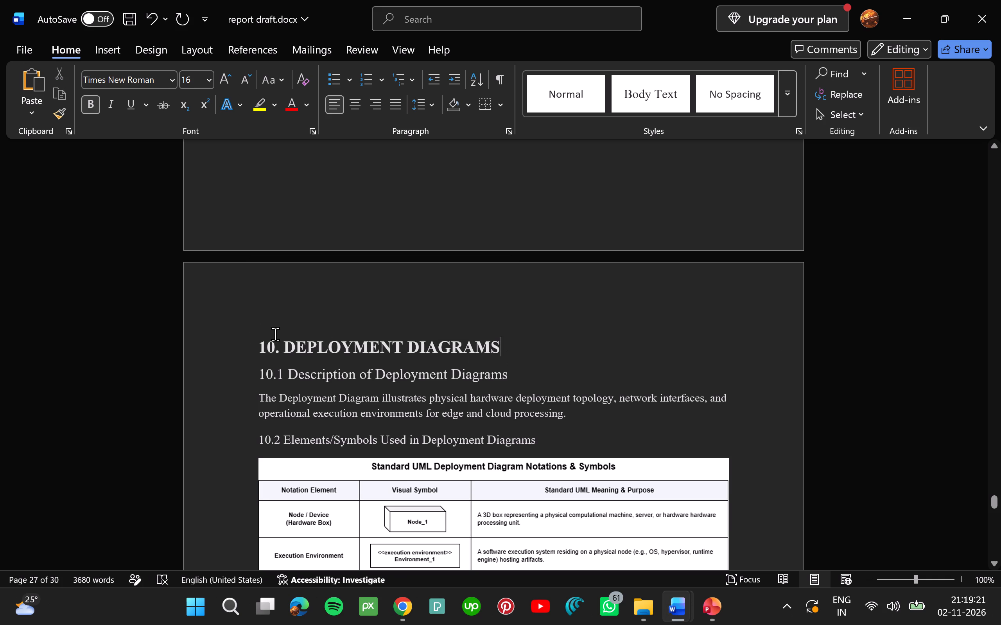
Copy everything from the "10. DEPLOYMENT DIAGRAMS" heading through the Protected String Lifecycle diagram, and save report draft.docx.
drag(262, 342, 435, 592)
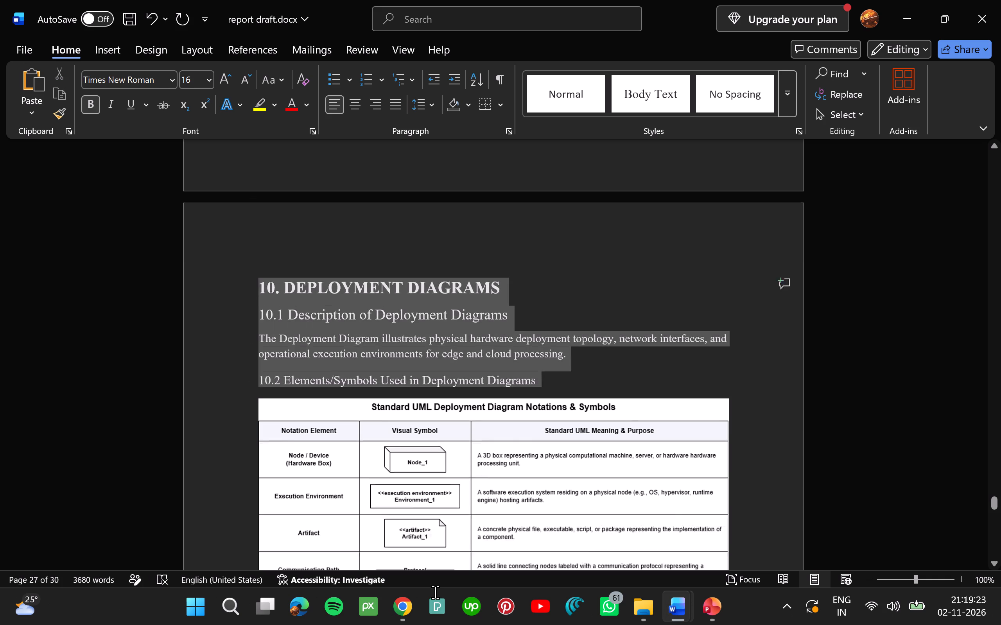
drag(435, 592, 438, 517)
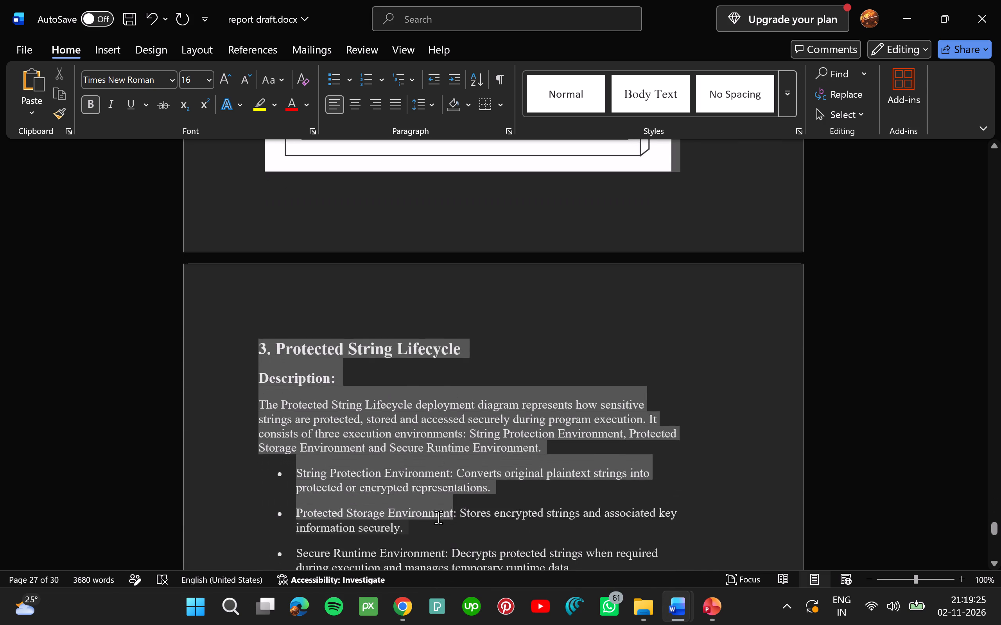
drag(438, 517, 455, 386)
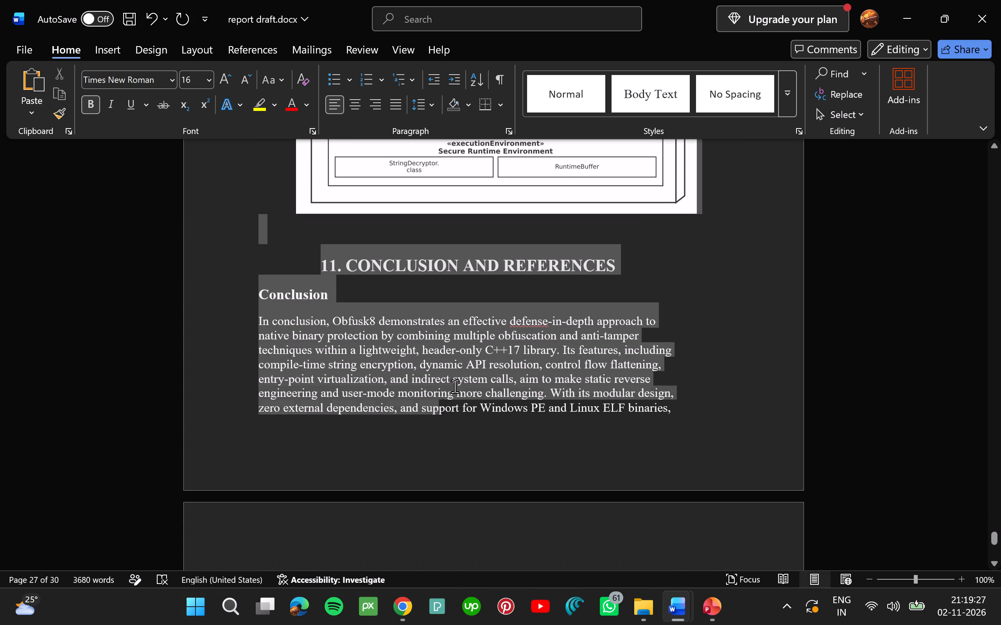
drag(455, 386, 703, 189)
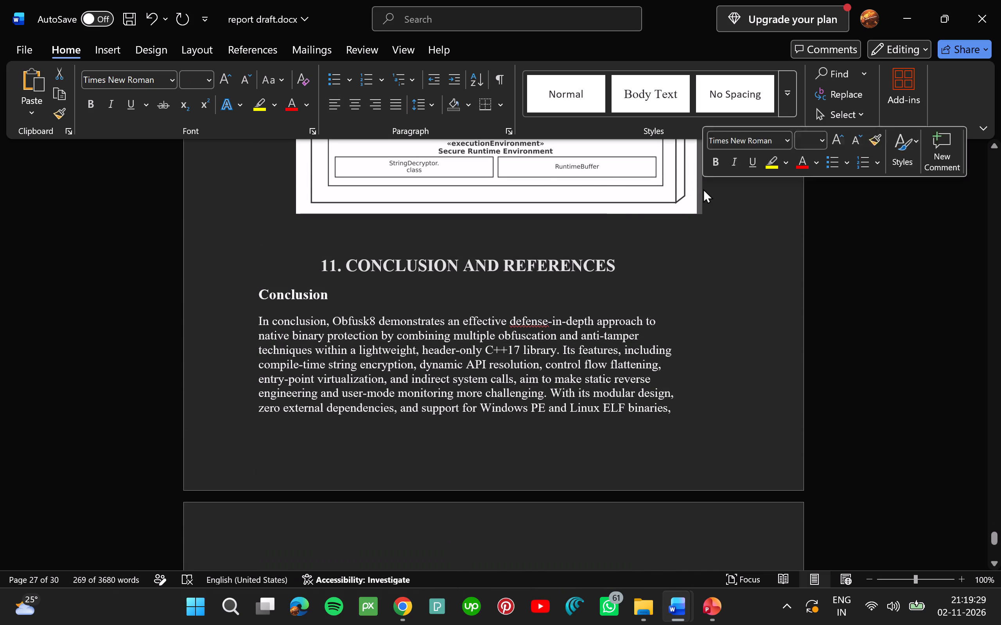
scroll(703, 189, right, 1)
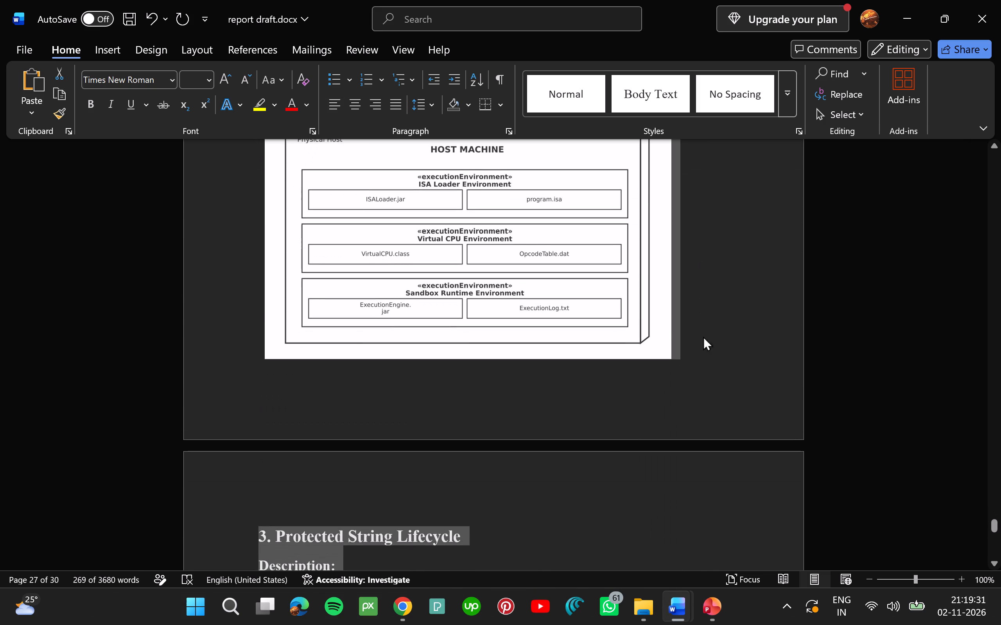
scroll(720, 404, down, 1)
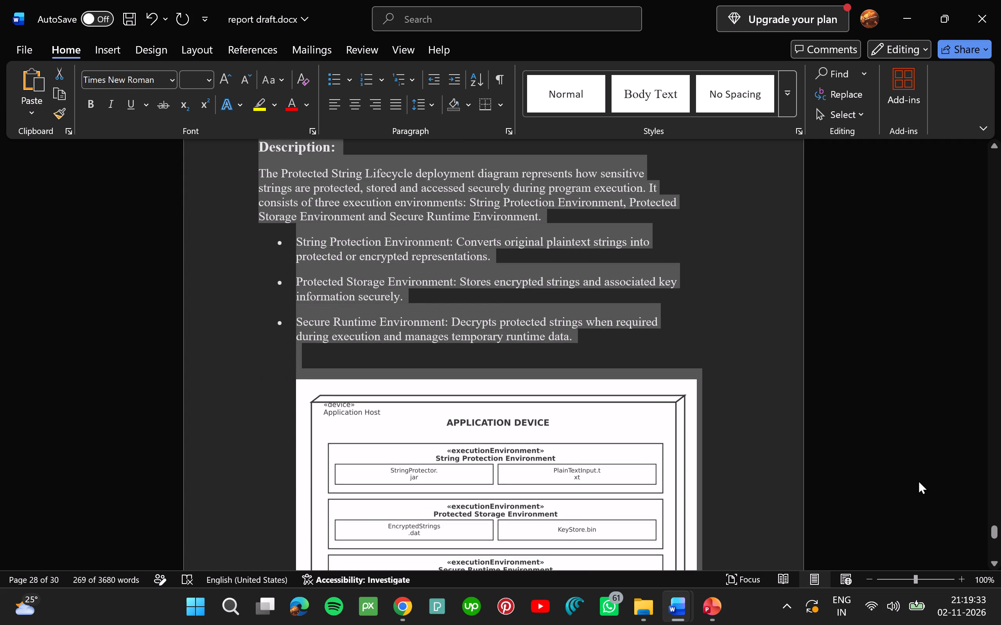
click(995, 534)
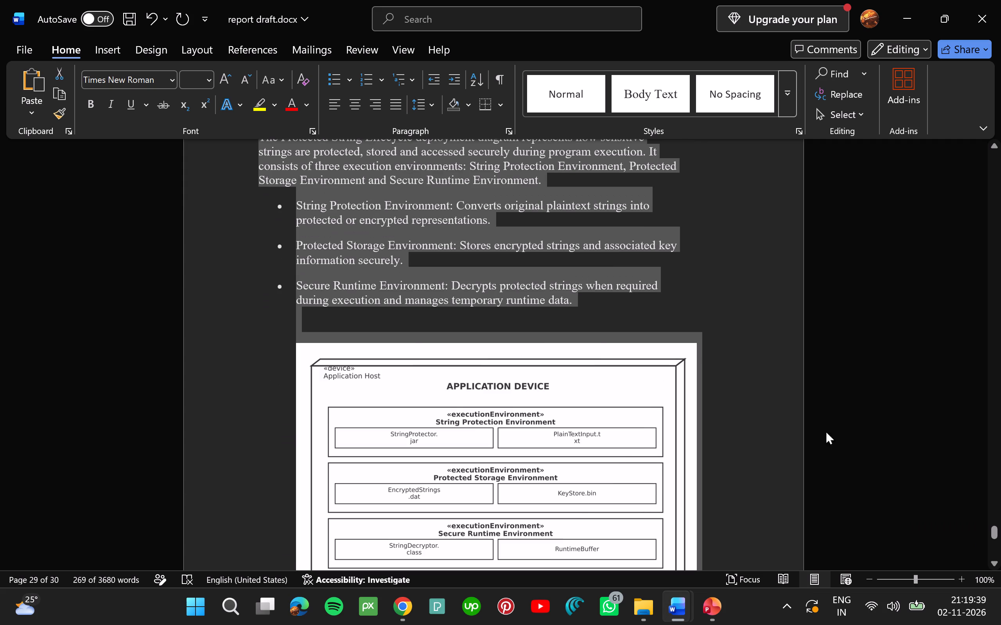
key(ctrl+c)
key(ctrl+c)
key(ctrl+s)
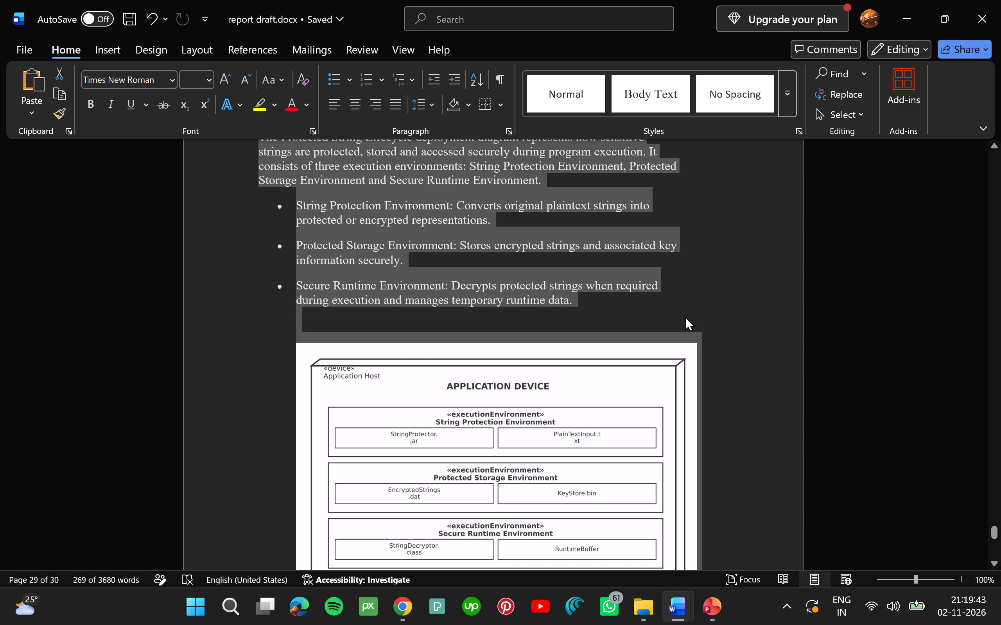
key(ctrl+s)
key(ctrl+c)
key(ctrl+s)
key(ctrl+c)
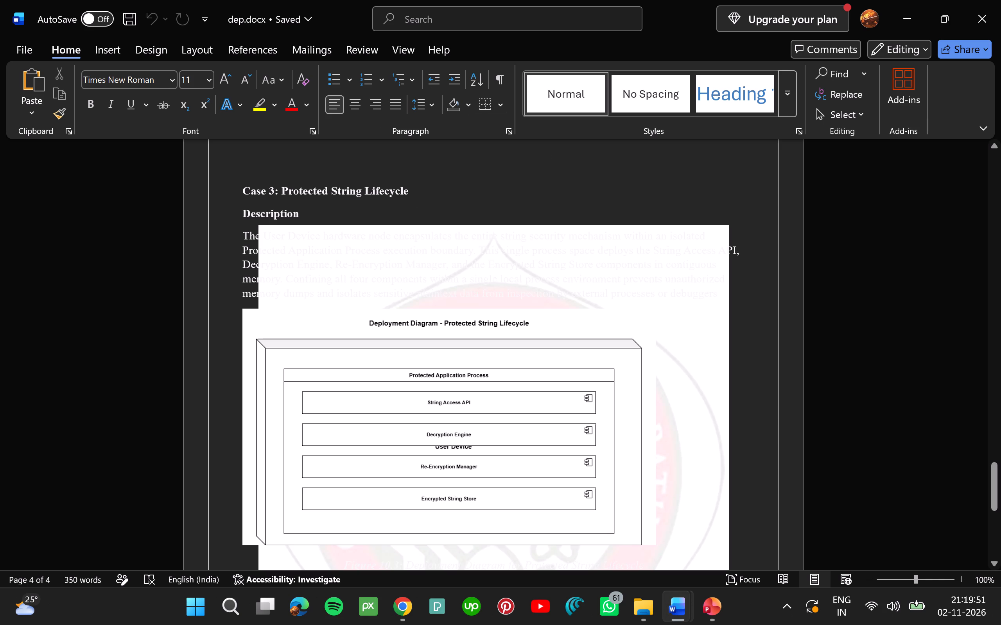
Switch to dep.docx and replace everything from the Case 1: Create Virtual Machine heading to the document's end with the copied deployment diagrams section.
drag(995, 469, 988, 455)
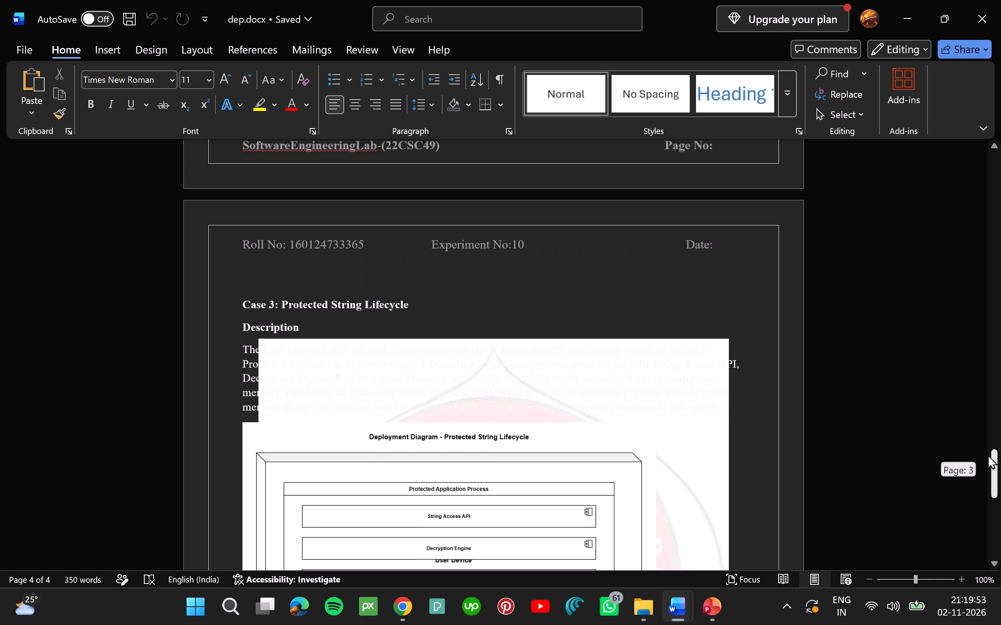
drag(988, 455, 879, 239)
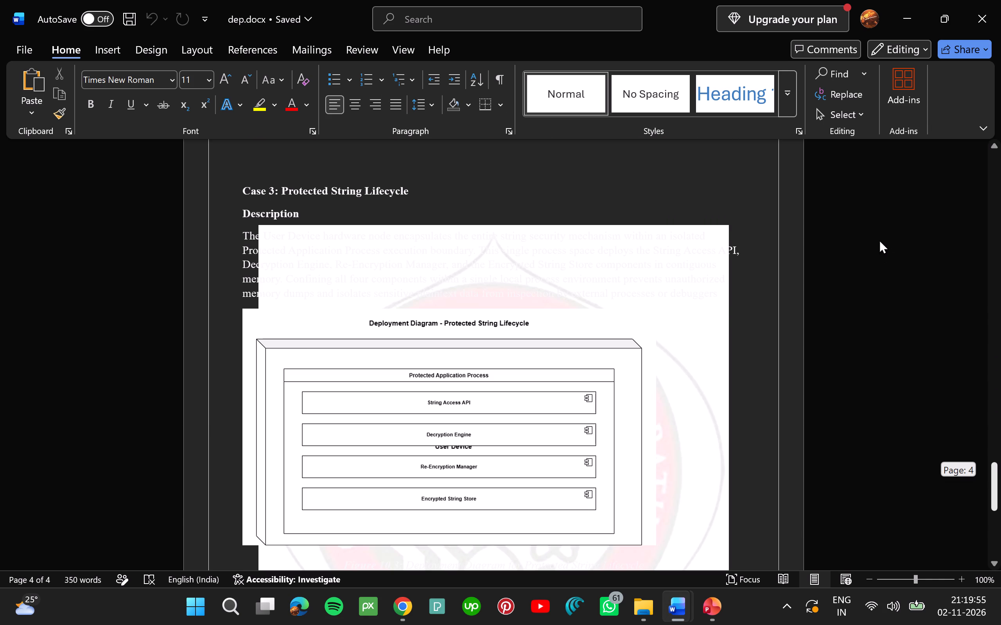
drag(879, 239, 875, 200)
scroll(683, 266, up, 2)
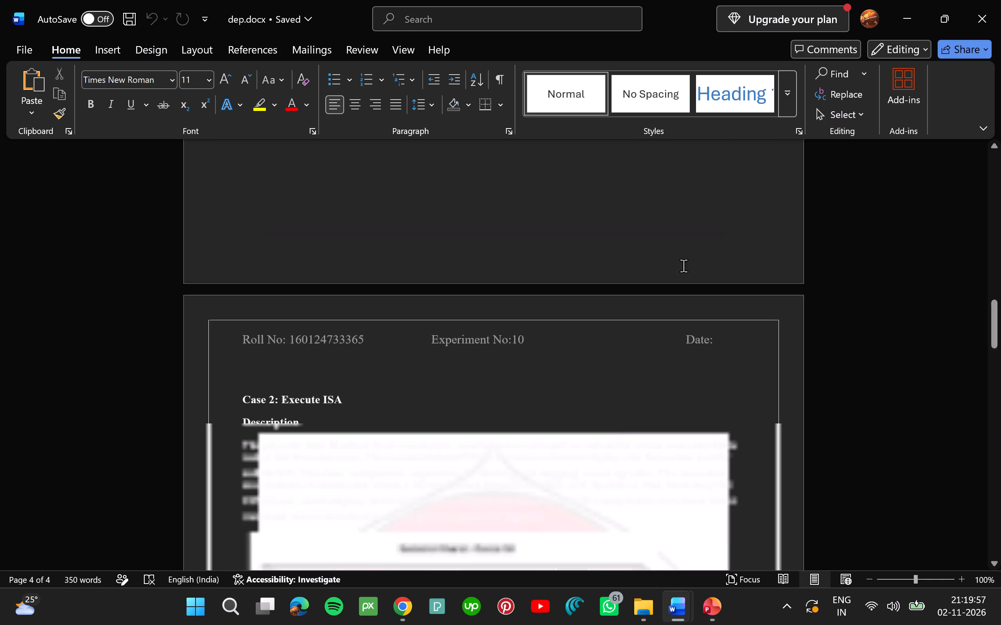
scroll(683, 266, up, 4)
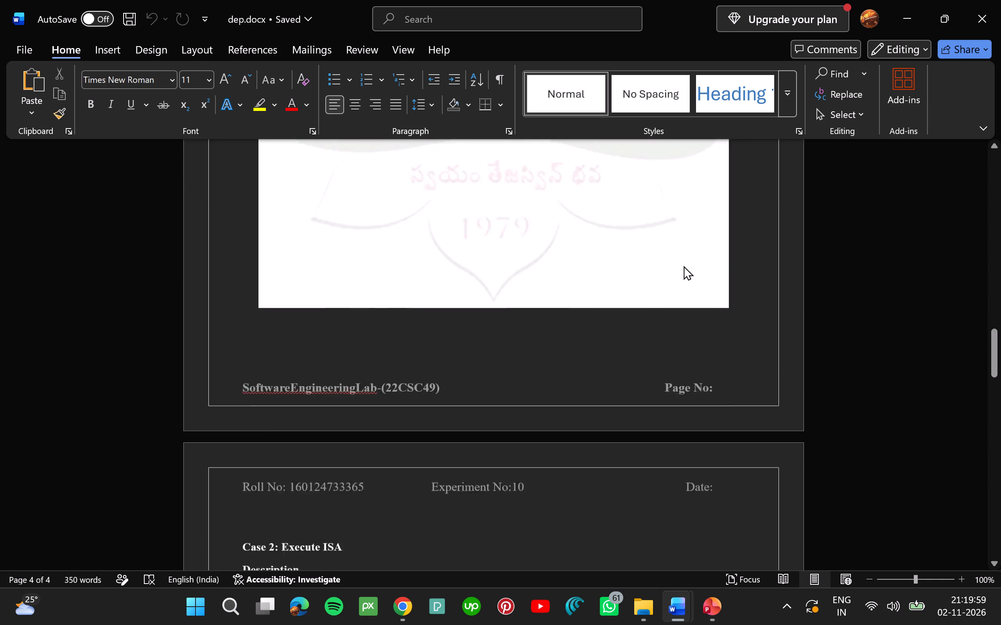
scroll(683, 266, up, 2)
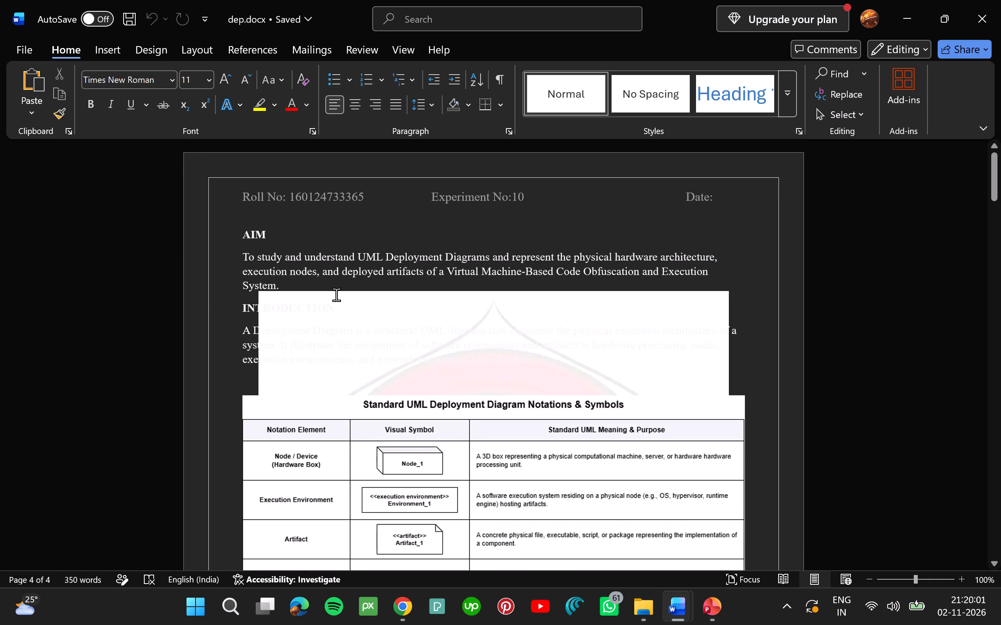
click(289, 284)
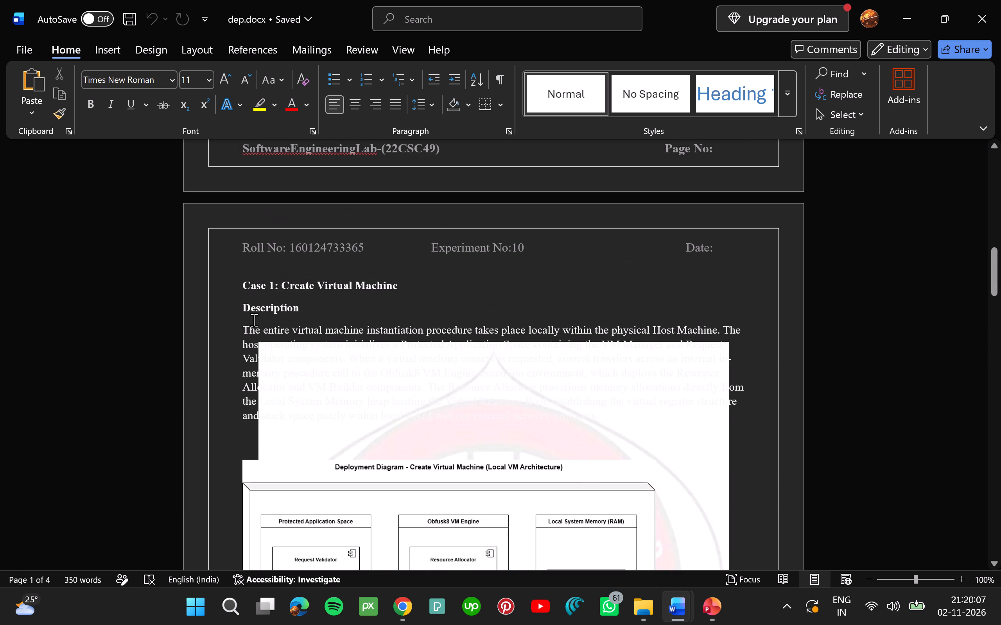
drag(244, 286, 402, 591)
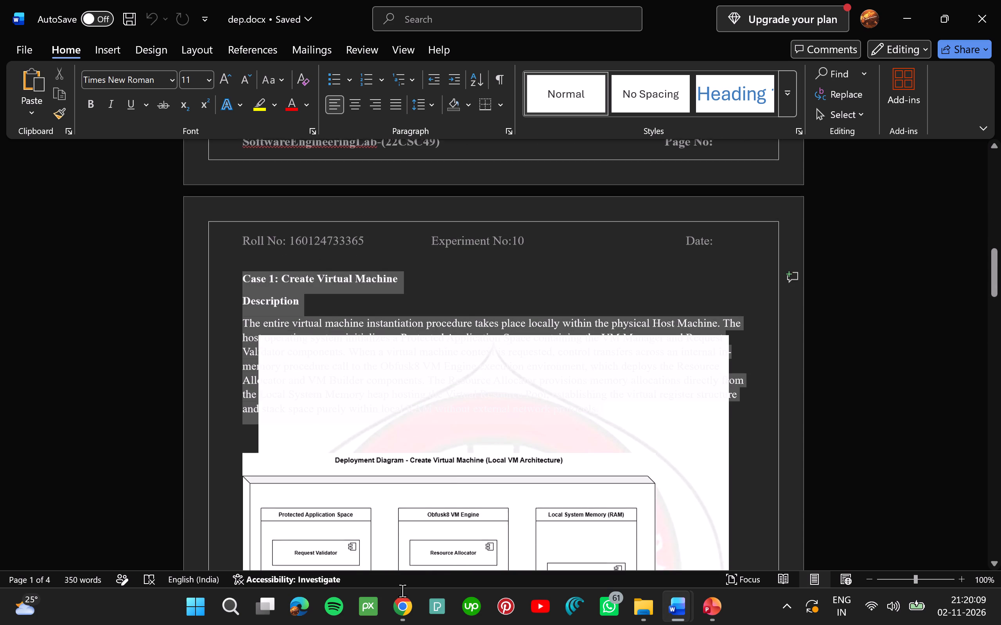
drag(402, 591, 412, 608)
key(ctrl+v)
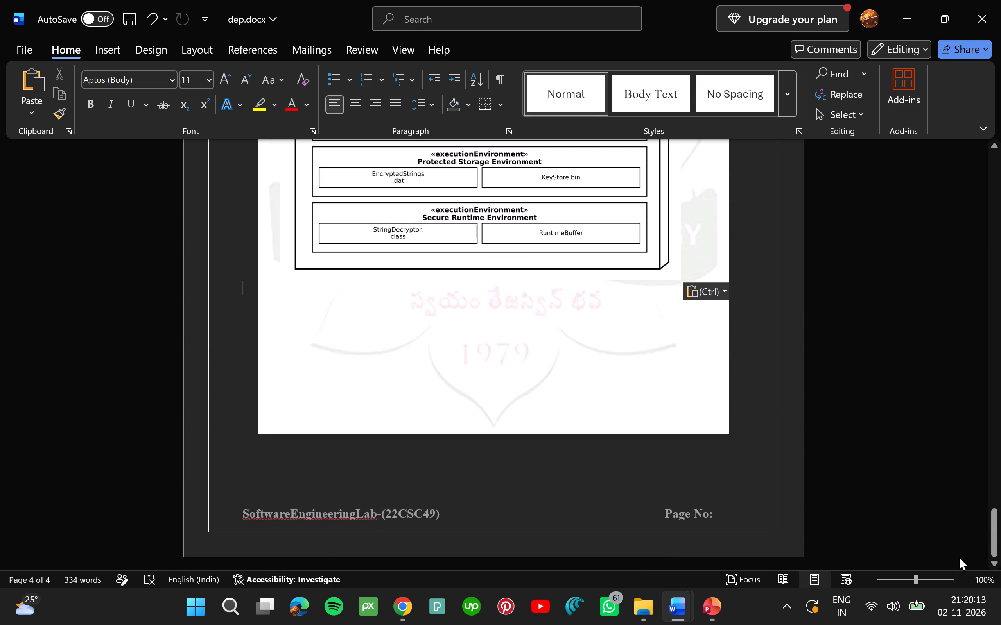
Review how the pasted deployment diagrams and descriptions sit on the pages of dep.docx.
drag(996, 528, 969, 464)
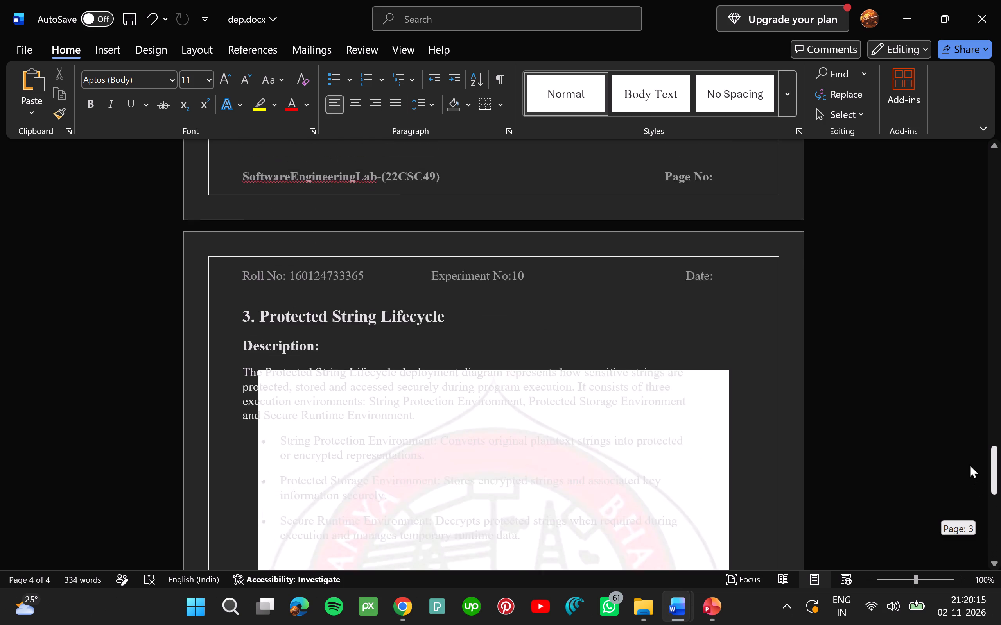
drag(969, 464, 910, 374)
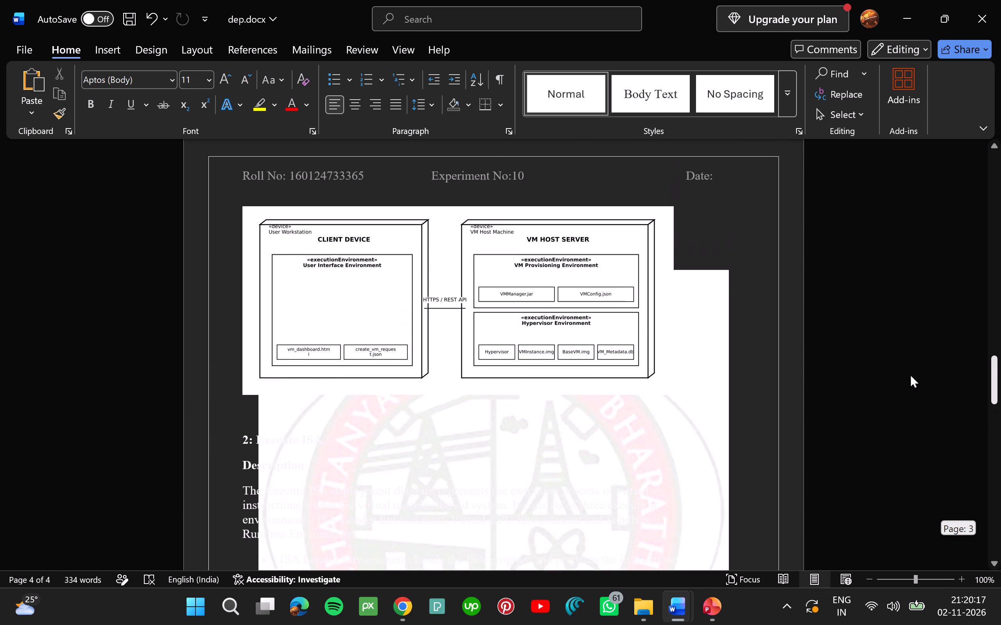
drag(910, 374, 882, 314)
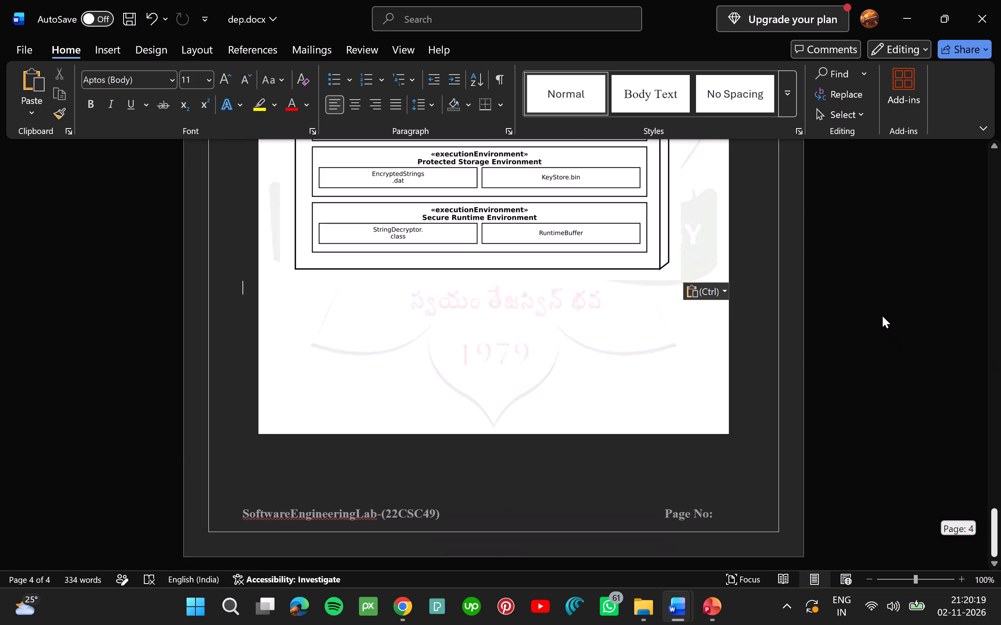
drag(882, 314, 880, 296)
drag(997, 520, 987, 436)
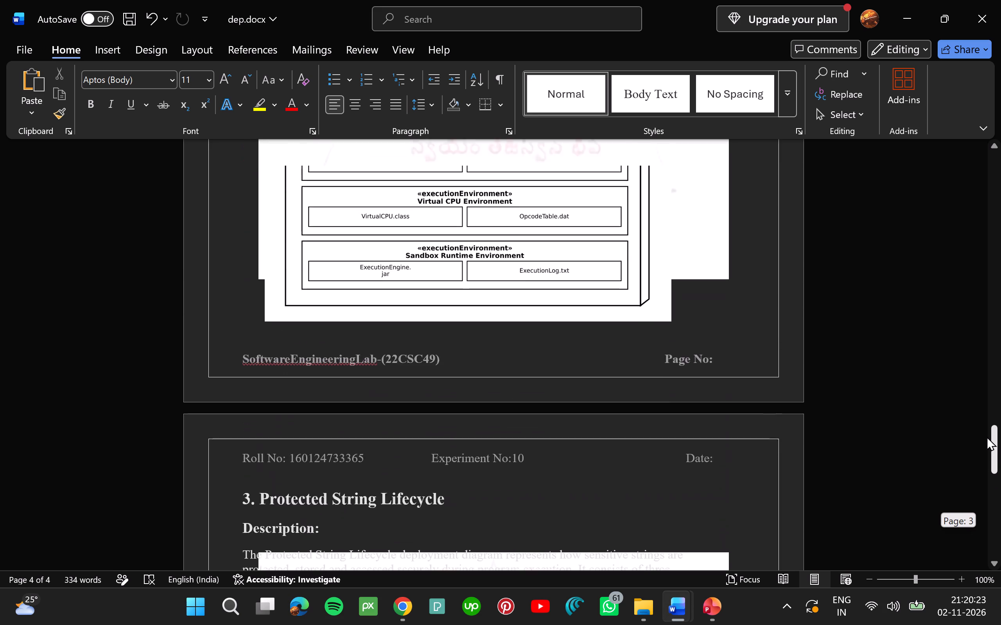
drag(987, 436, 946, 484)
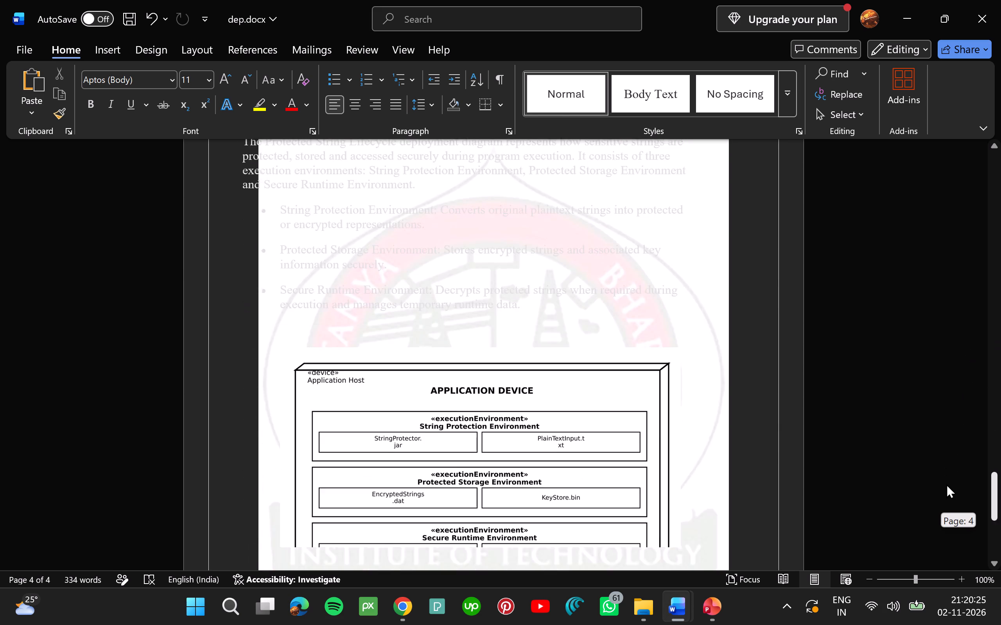
drag(946, 484, 915, 428)
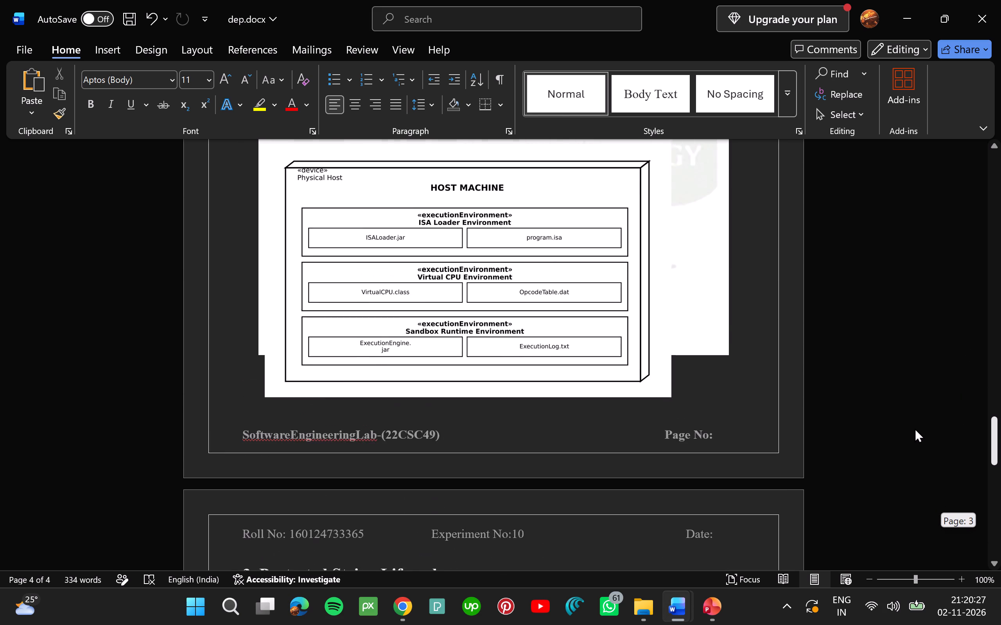
drag(915, 428, 892, 376)
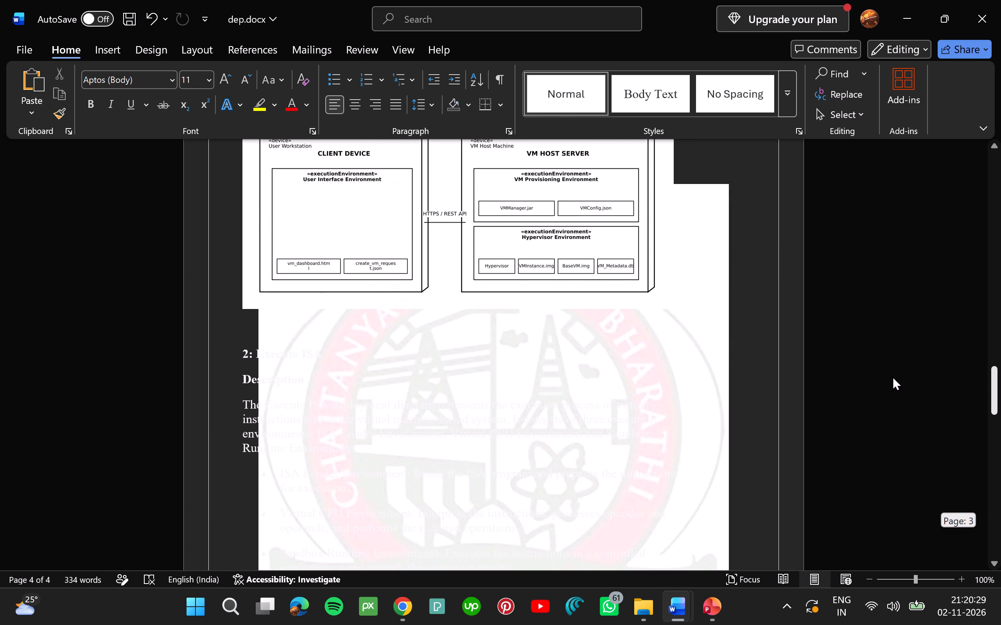
Look through dep.docx from its last page back to the 10. DEPLOYMENT DIAGRAMS heading and the notation table, checking the layout.
drag(892, 376, 884, 354)
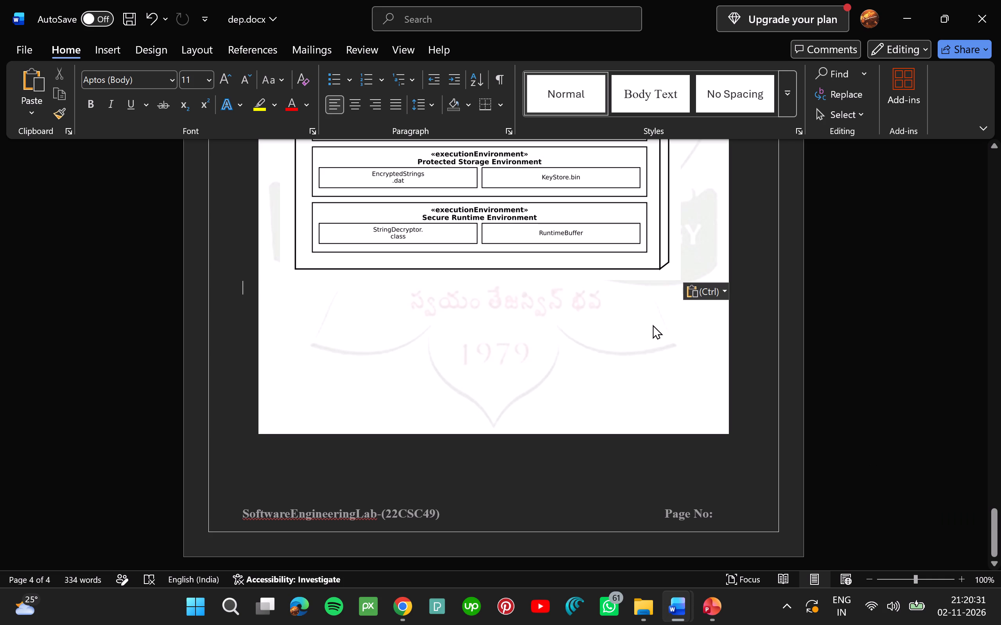
scroll(653, 325, up, 2)
key(Up)
key(Up)
key(Up)
key(Up)
key(Up)
key(Up)
key(Up)
key(Up)
key(Up)
key(Up)
key(Up)
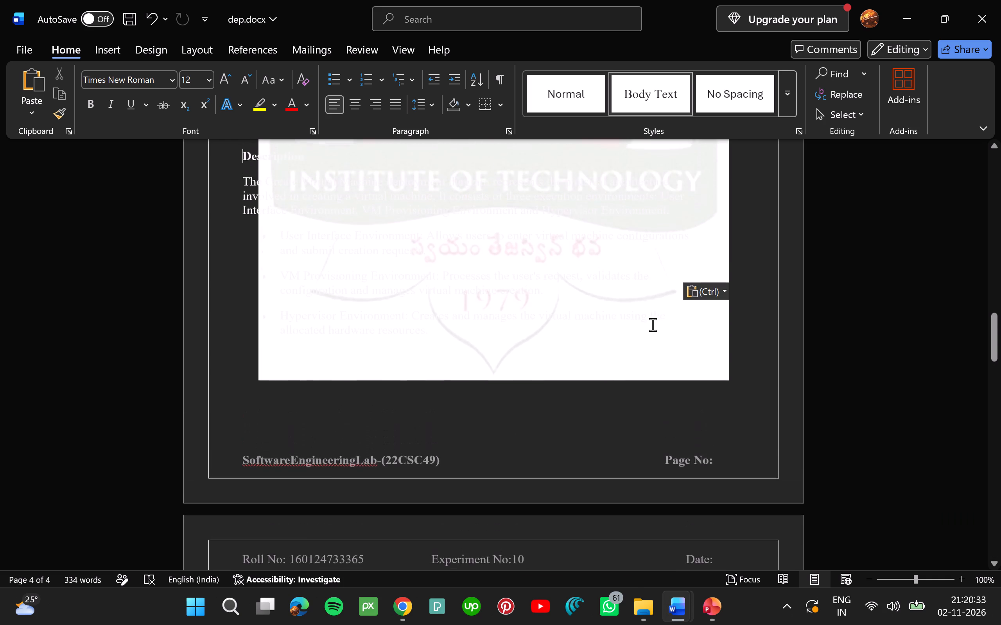
key(Down)
key(Down)
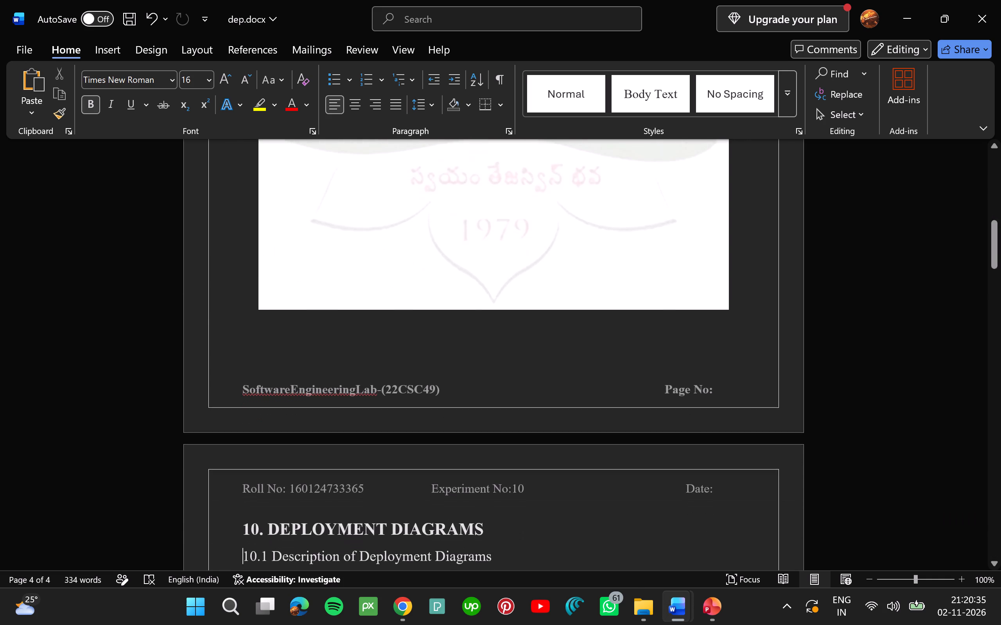
key(Down)
key(Down)
key(Down)
key(Down)
key(Down)
key(Down)
key(Down)
key(Down)
key(Down)
key(Down)
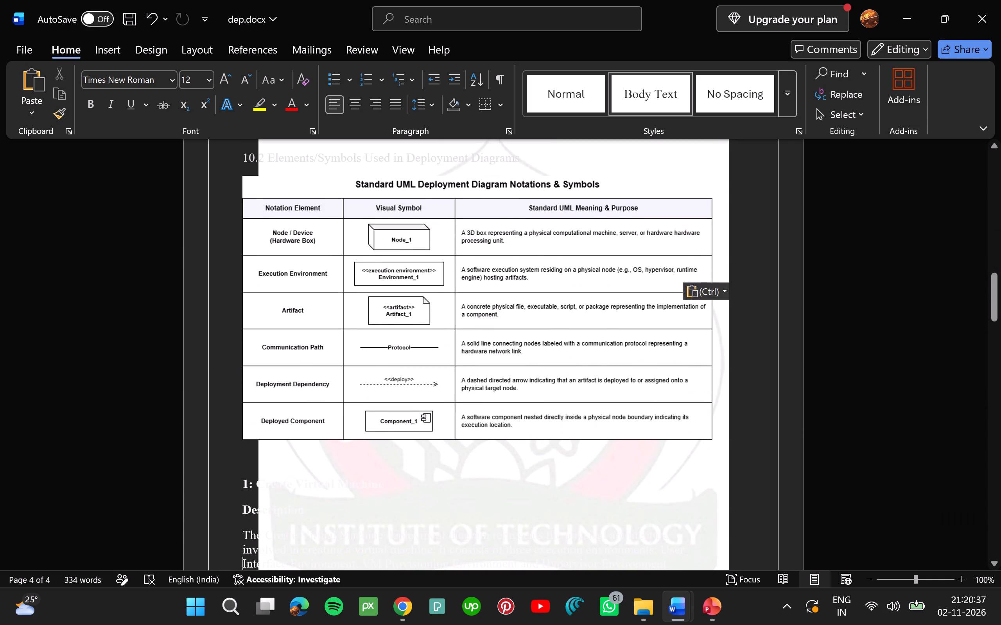
Centre the Create Virtual Machine deployment diagram showing the Client Device and VM Host Server.
key(Down)
key(Down)
key(Down)
key(Down)
key(Down)
key(Down)
key(Down)
key(Down)
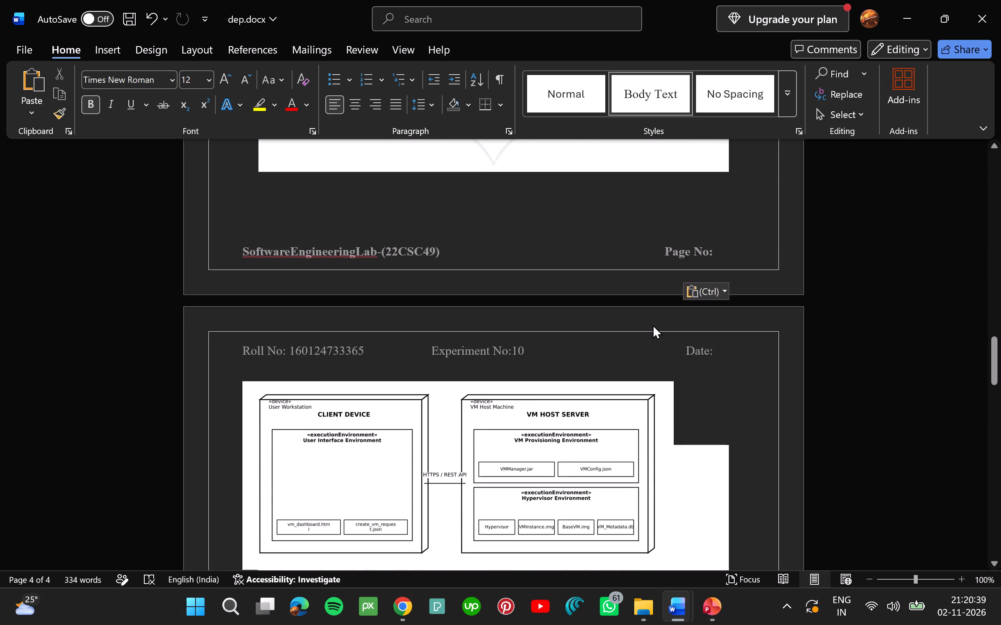
key(Down)
key(Down)
click(452, 441)
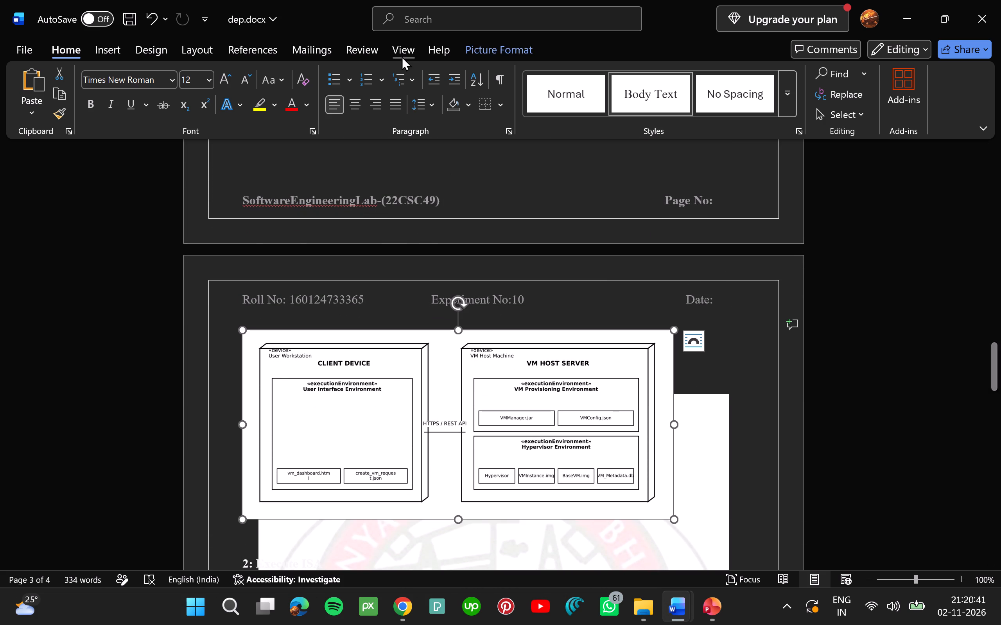
click(359, 105)
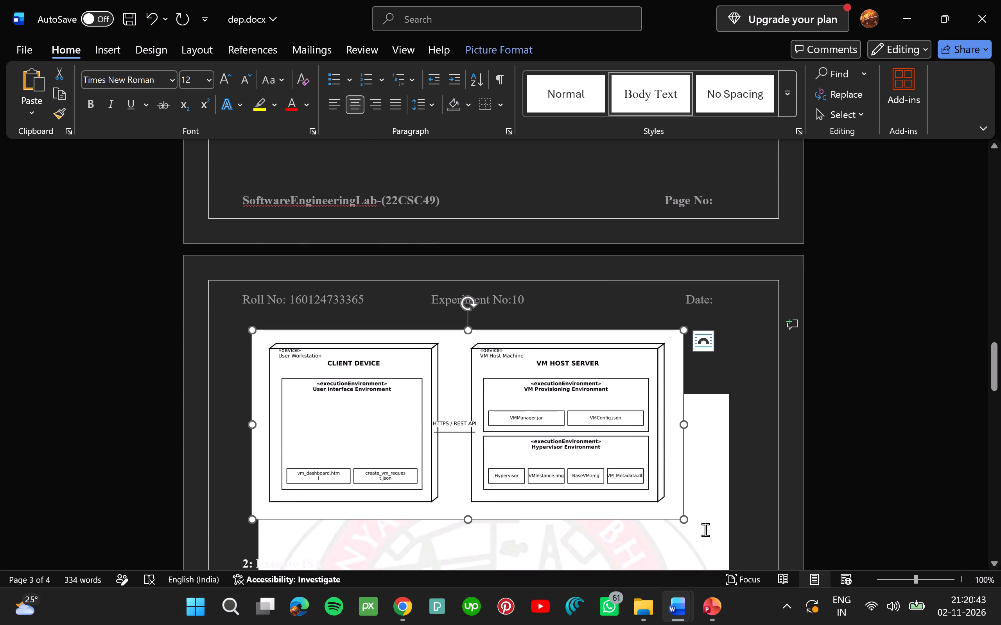
Examine how the Execute ISA and Protected String Lifecycle descriptions and diagrams are laid out on the last pages.
scroll(549, 441, down, 1)
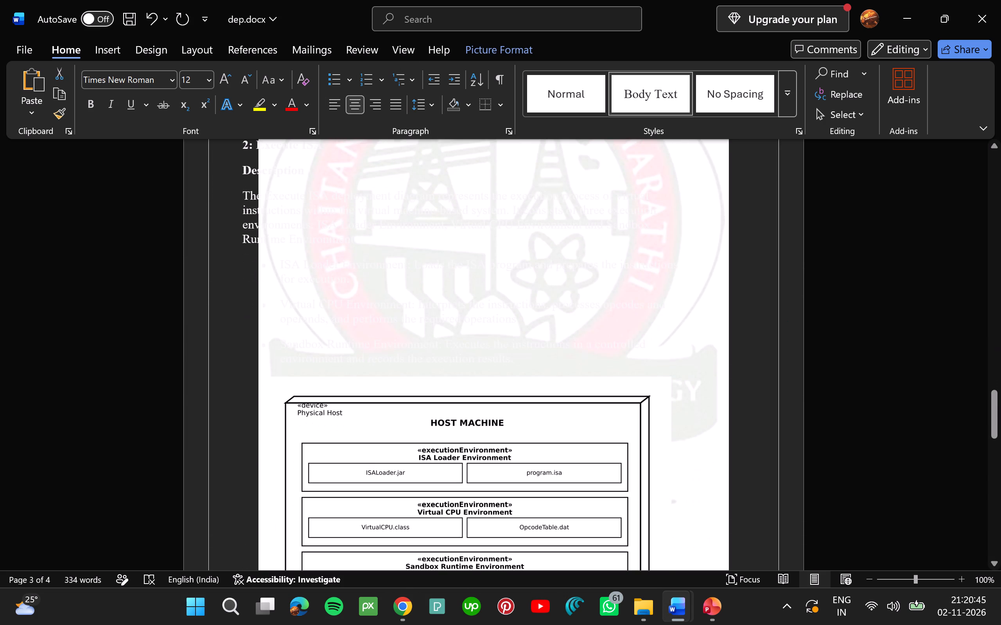
scroll(549, 441, up, 1)
scroll(549, 441, down, 1)
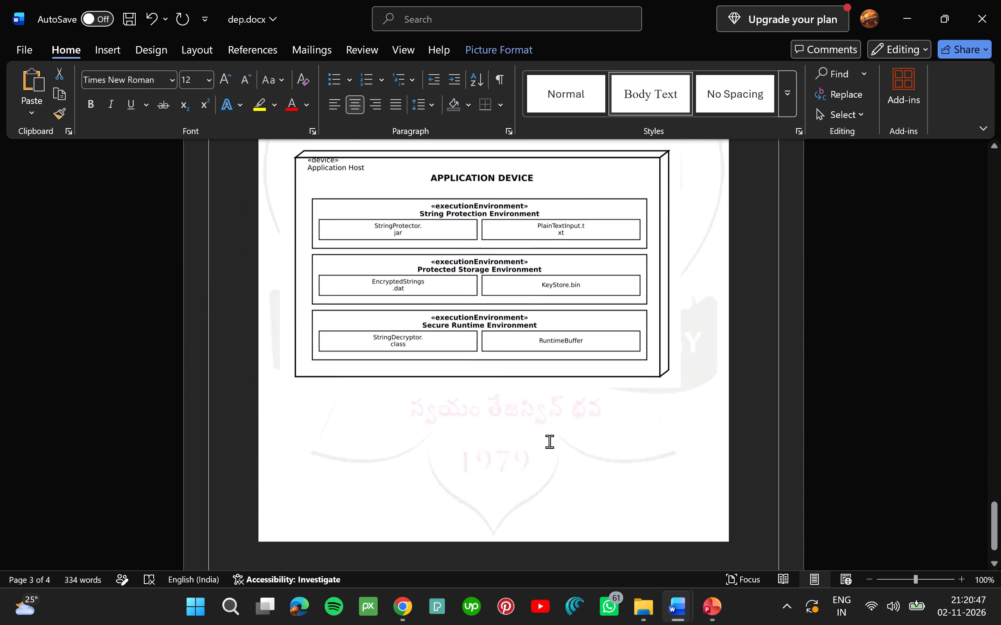
scroll(549, 441, down, 1)
scroll(549, 441, up, 1)
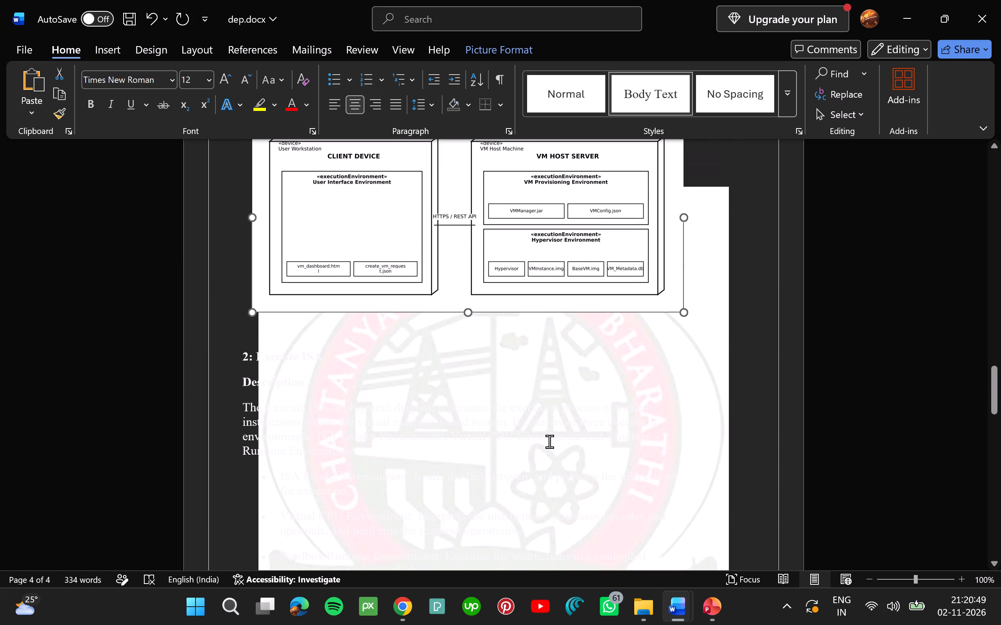
scroll(549, 441, up, 1)
key(Down)
key(Down)
key(Down)
key(Down)
key(Down)
key(Down)
key(Down)
key(Down)
key(Down)
key(Down)
key(Down)
key(Down)
key(Down)
key(Down)
key(Down)
key(Down)
key(Down)
key(Down)
key(Down)
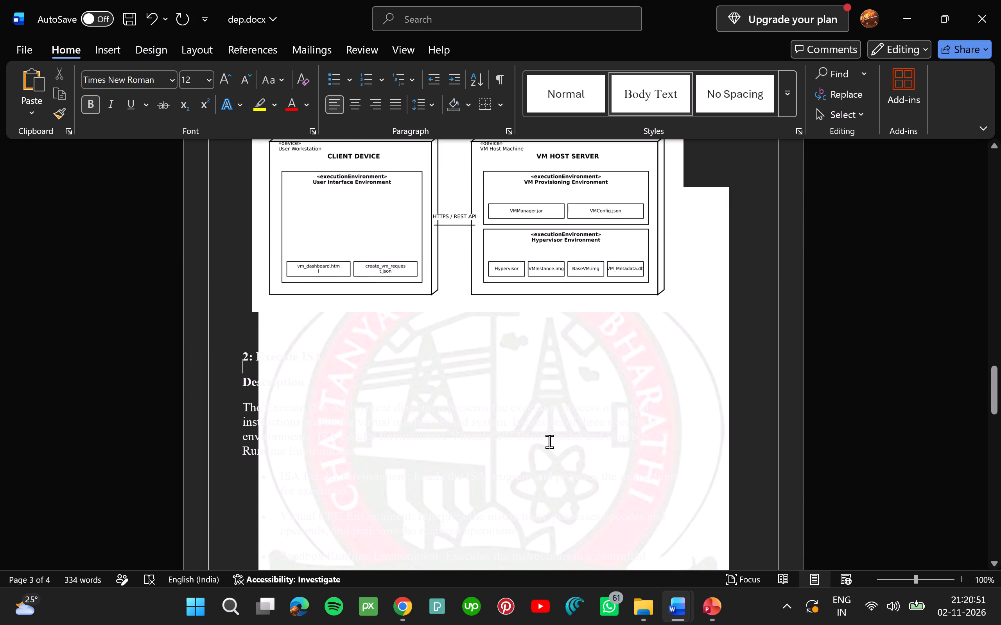
key(Up)
key(Up)
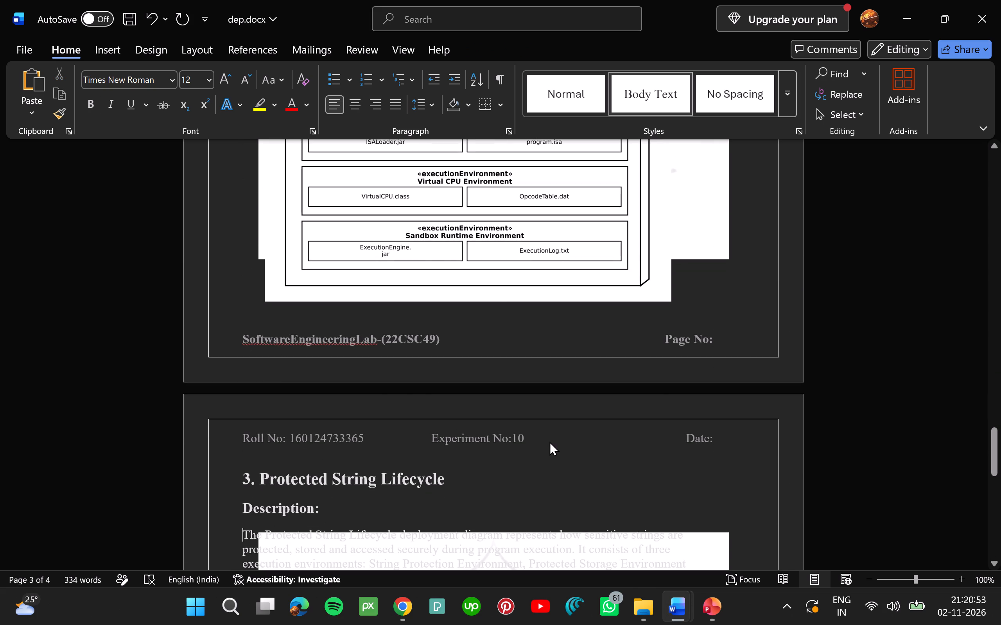
Shrink the Host Machine diagram in the Execute ISA section slightly, keeping its proportions.
key(Up)
key(Up)
key(Up)
key(Up)
click(466, 376)
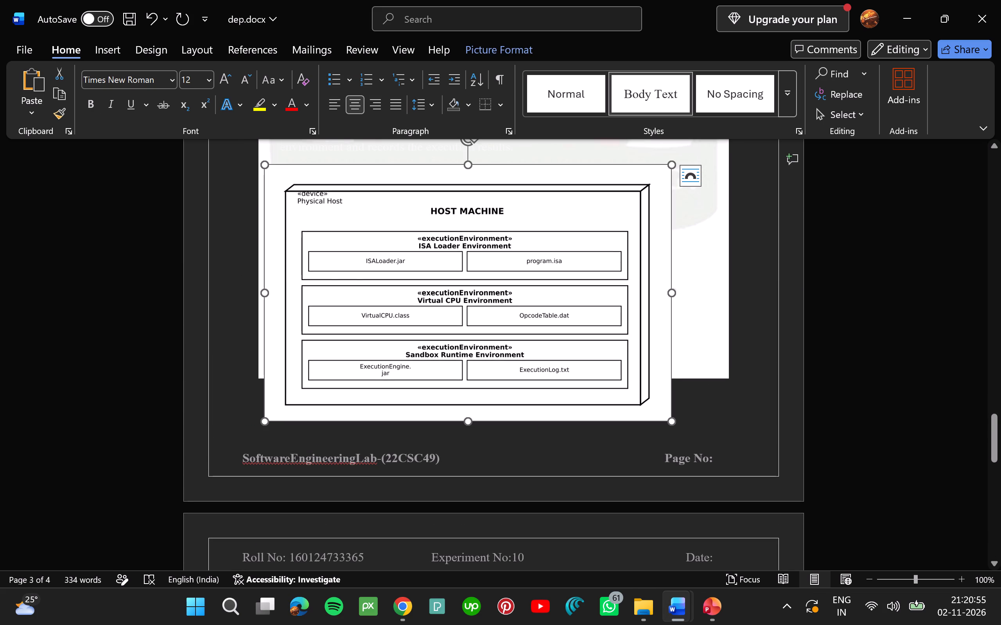
drag(673, 422, 618, 393)
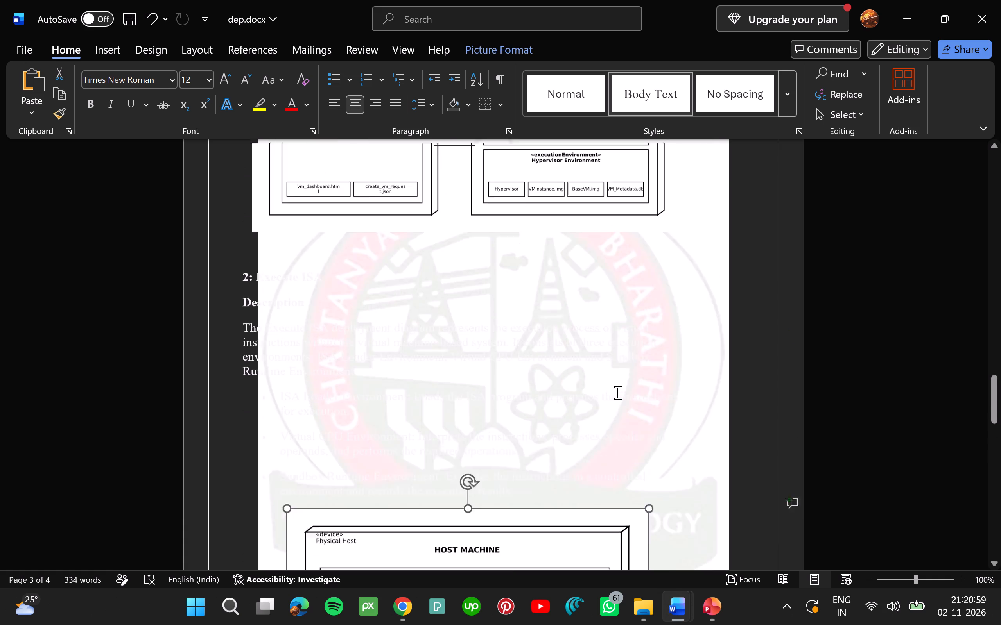
Enlarge the Client Device and VM Host Server diagram proportionally to about the full width of the text area.
click(525, 262)
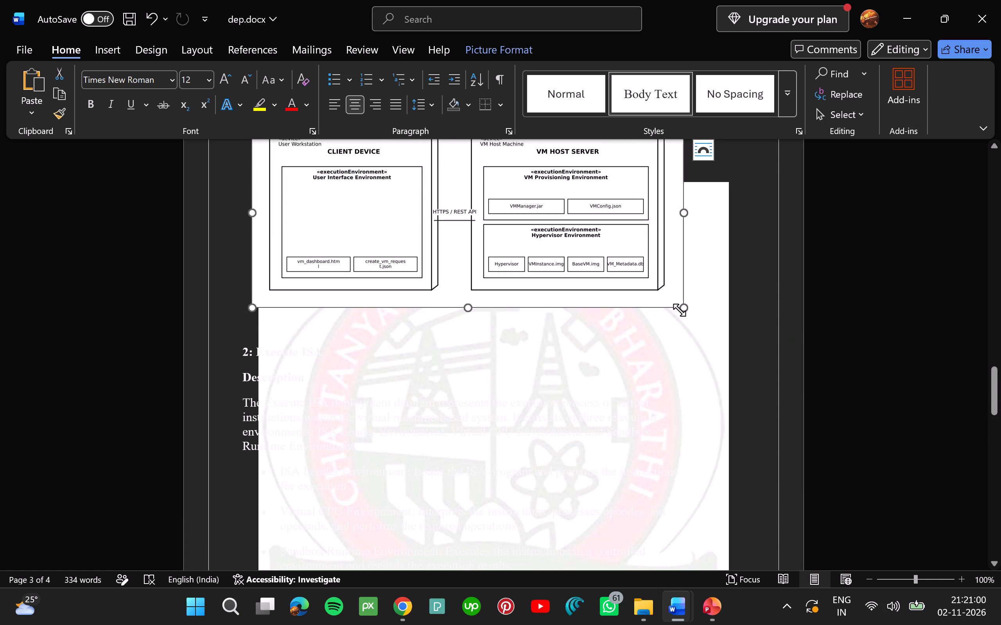
drag(683, 307, 701, 328)
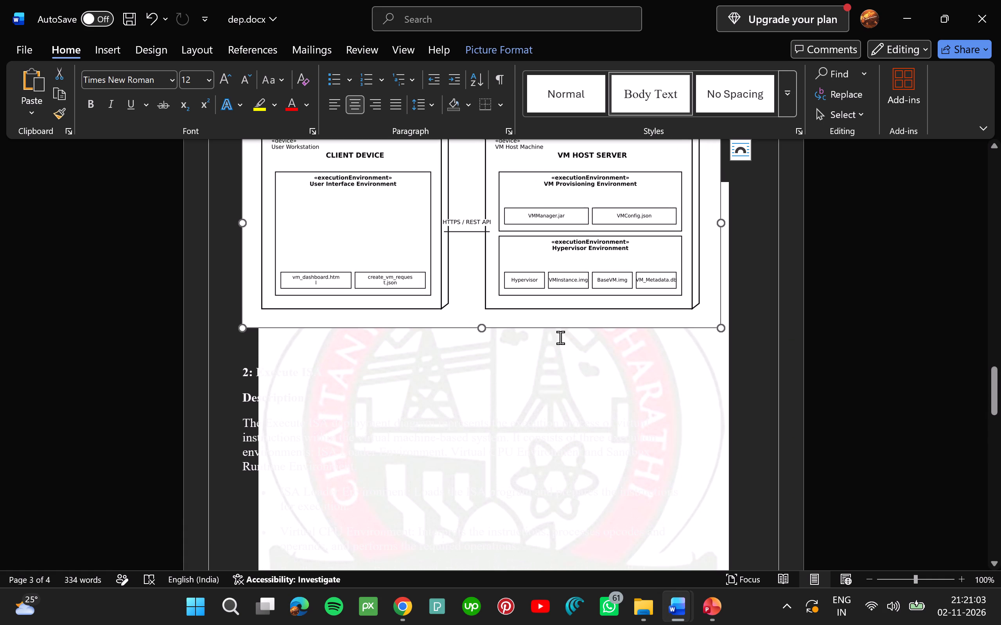
Check the remaining diagrams down to the document's end and save dep.docx.
scroll(560, 337, down, 1)
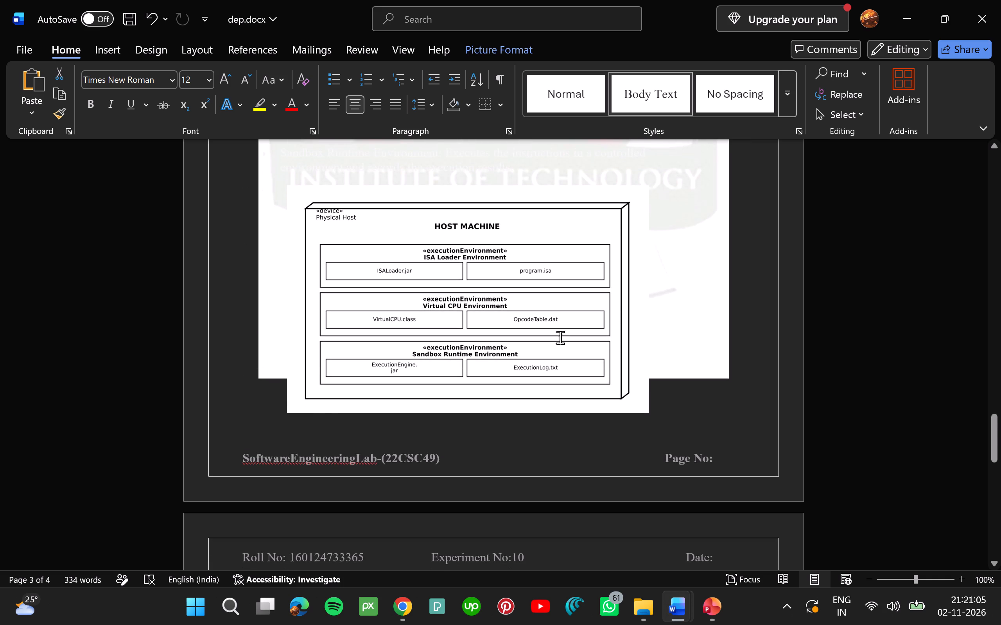
scroll(560, 337, down, 1)
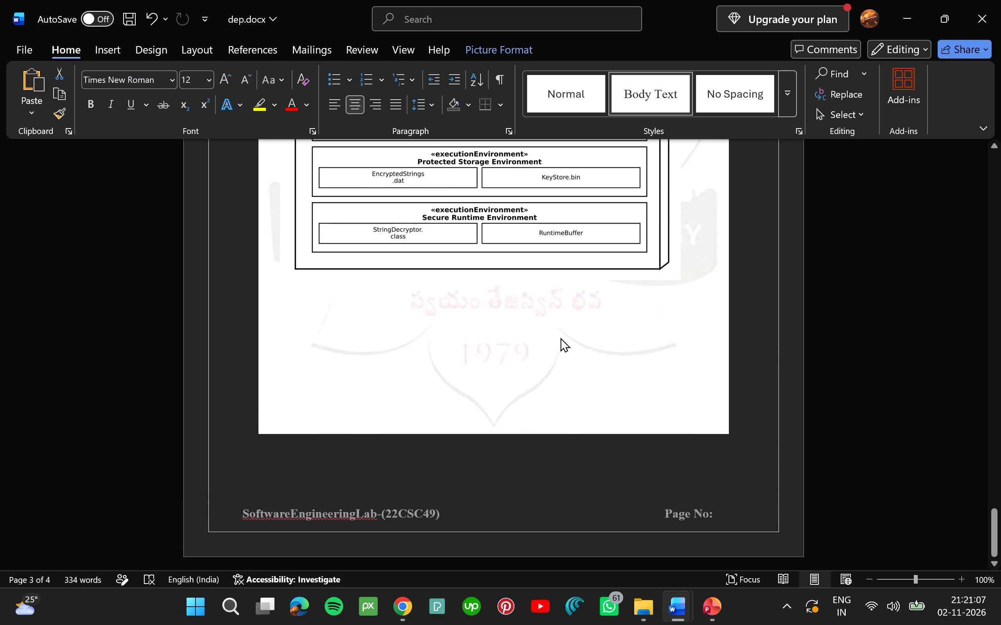
key(ctrl+s)
key(ctrl+s)
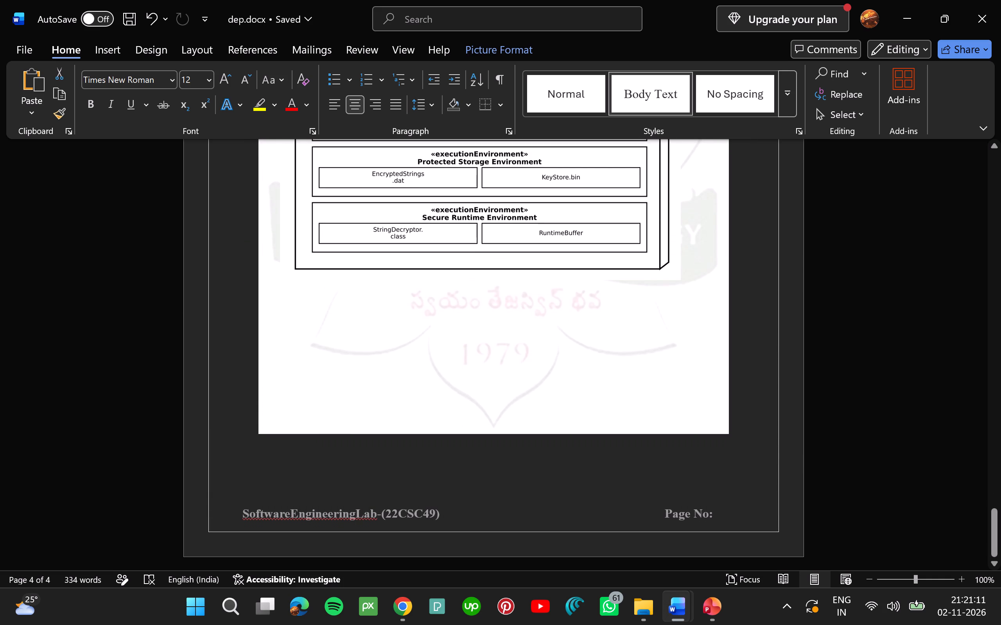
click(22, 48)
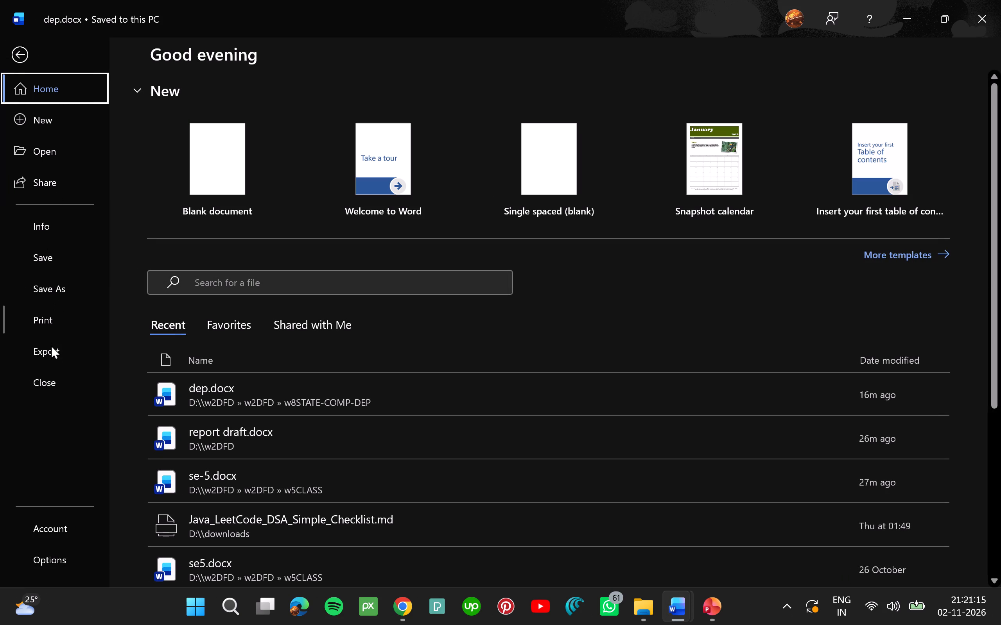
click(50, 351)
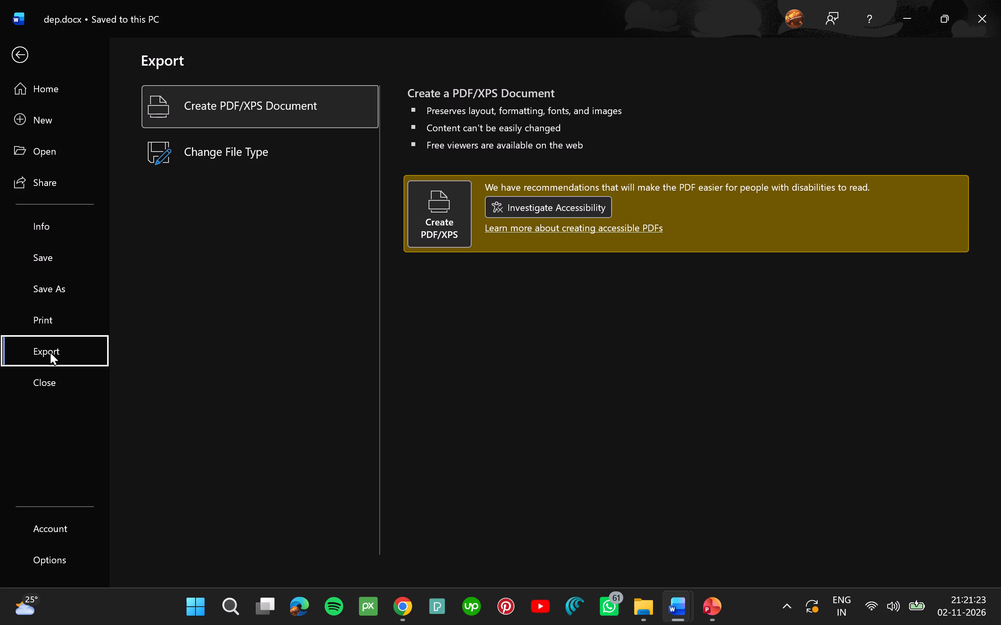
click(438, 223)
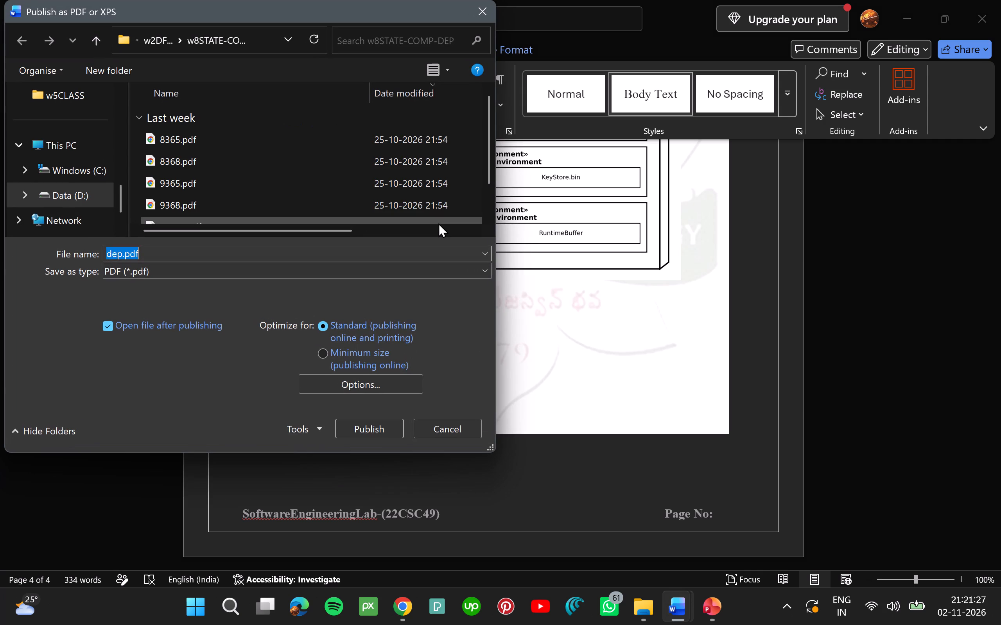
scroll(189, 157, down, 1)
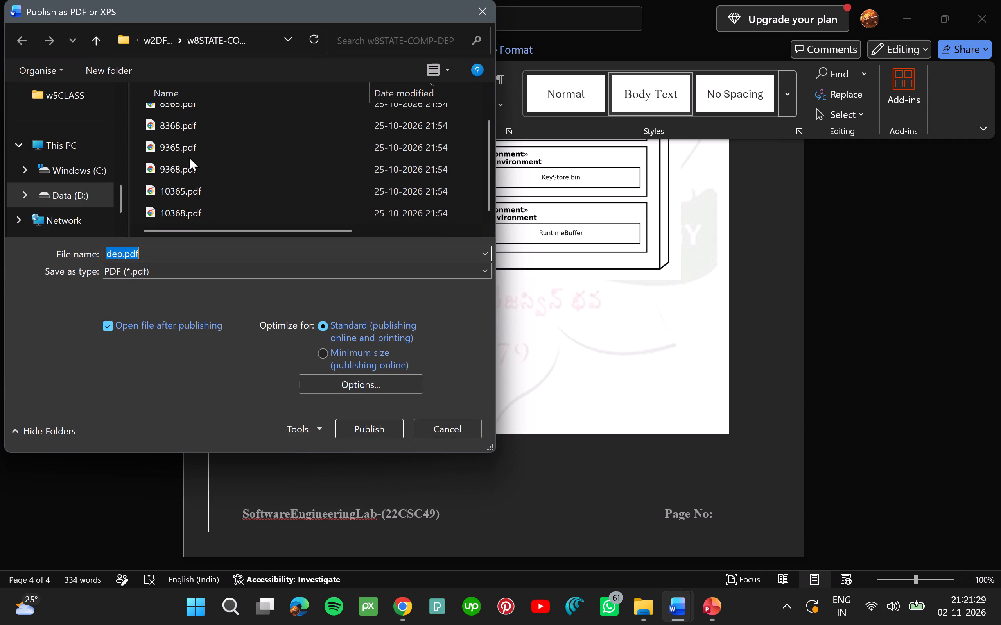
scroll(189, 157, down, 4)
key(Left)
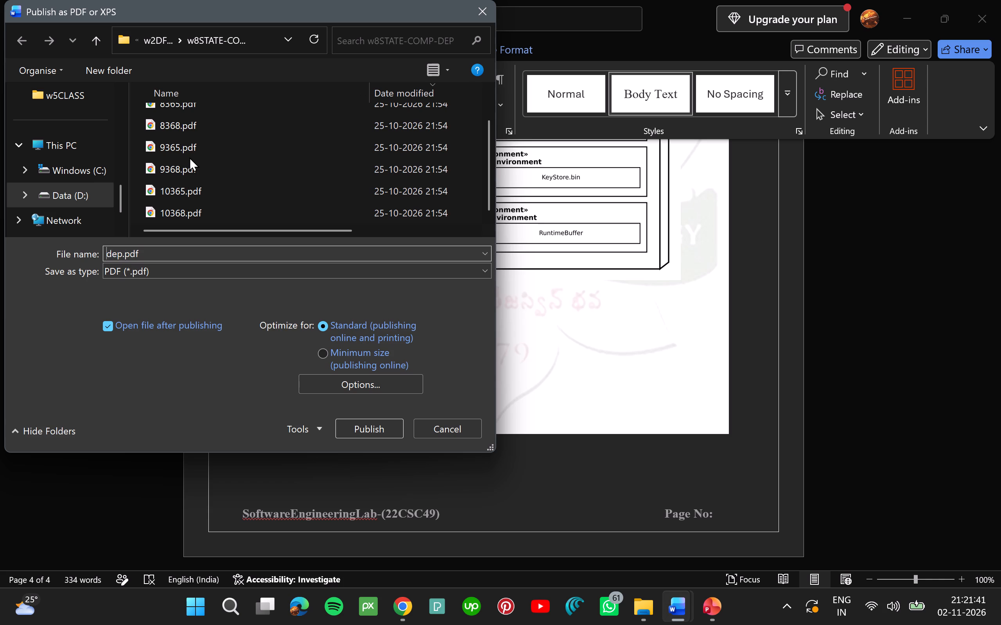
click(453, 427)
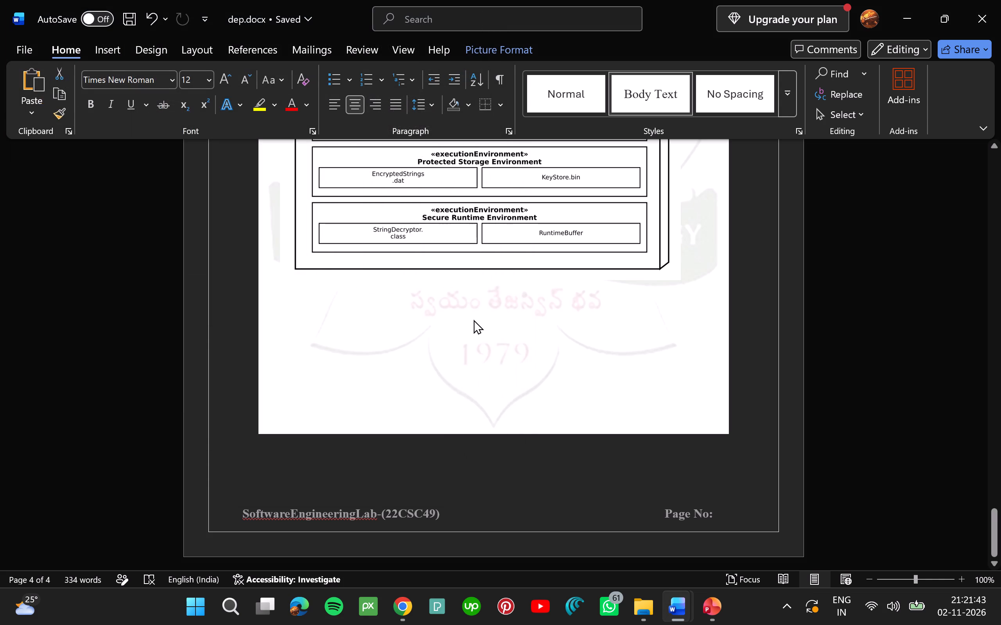
Export dep.docx as a PDF named 368depupdated.pdf in the w8STATE-COMP-DEP folder.
scroll(474, 320, up, 6)
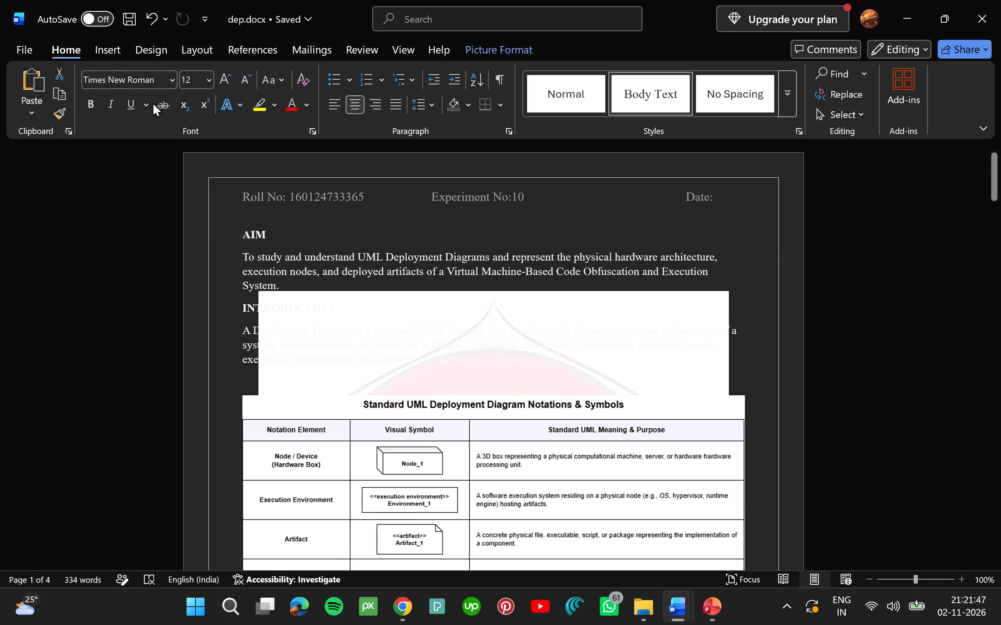
click(23, 53)
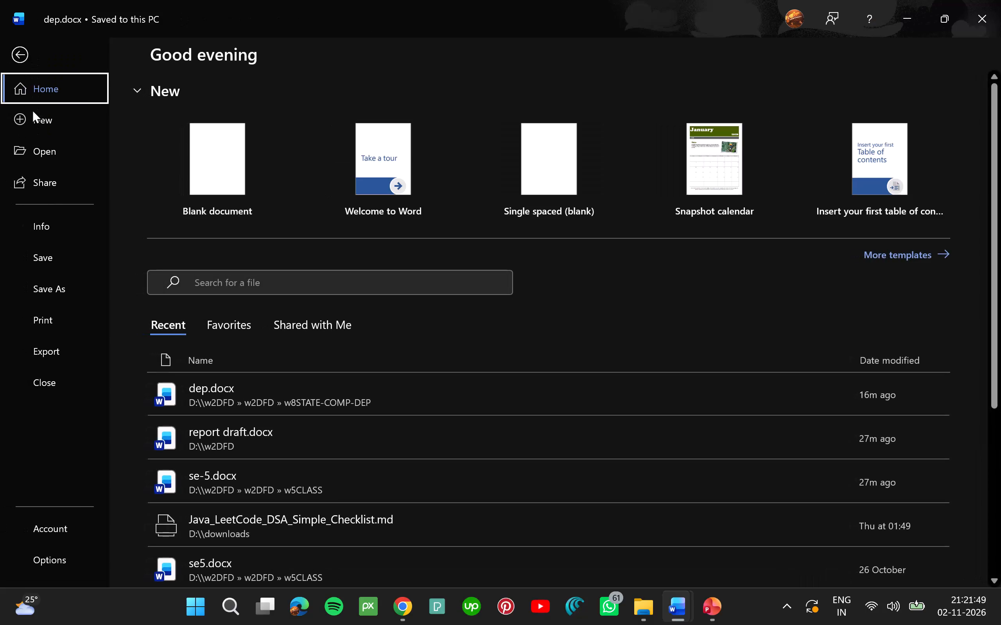
click(76, 352)
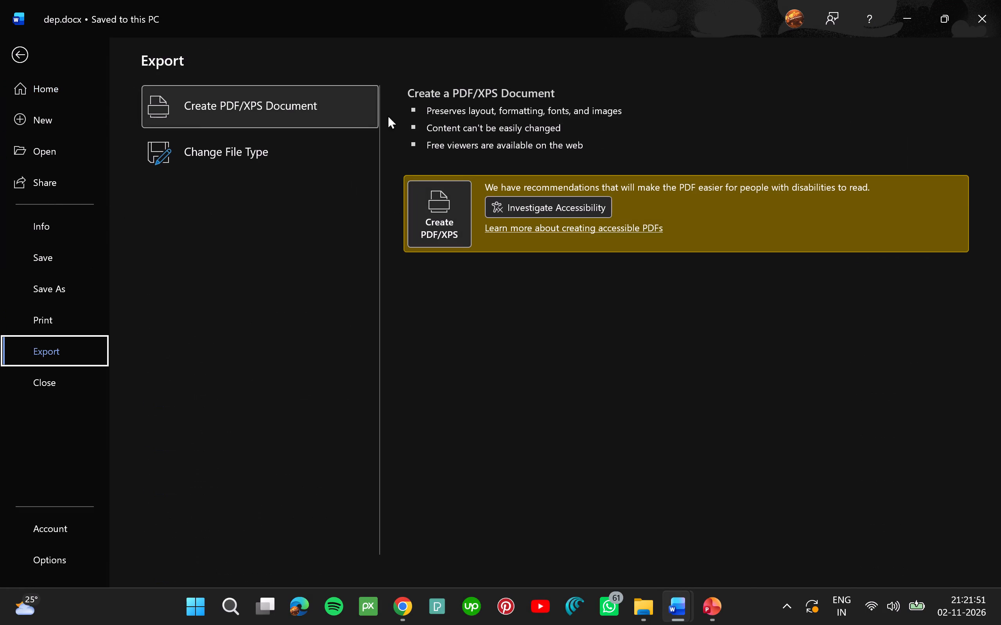
click(443, 216)
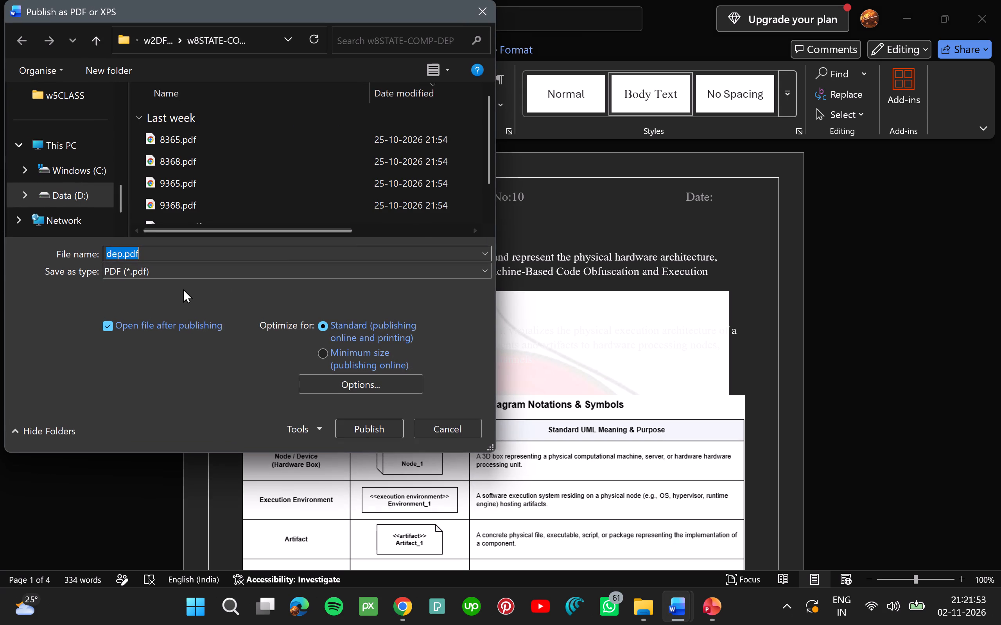
click(108, 253)
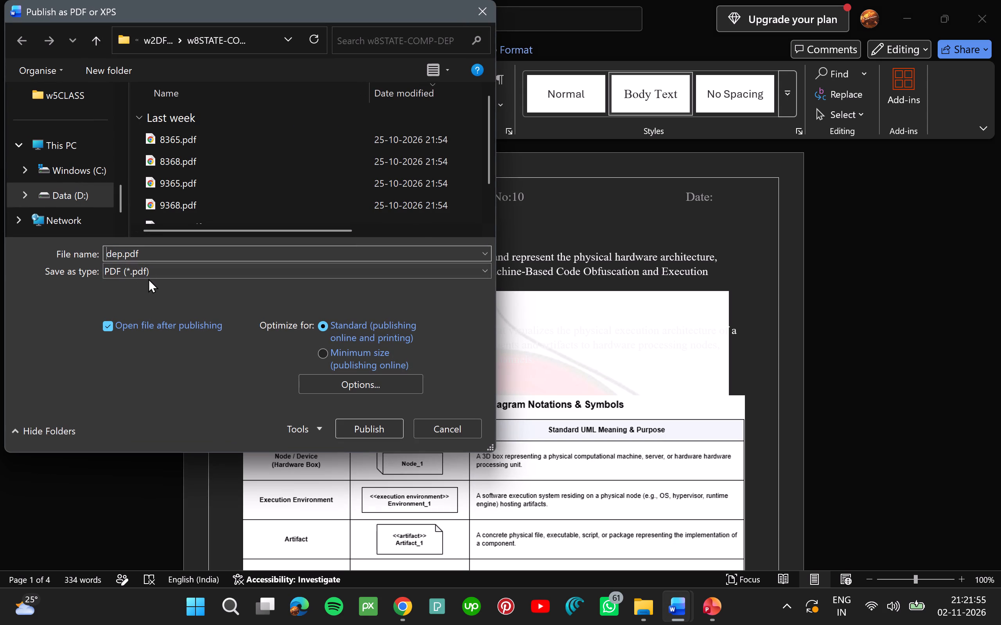
text(368)
key(Right)
key(Right)
key(Right)
text(update)
key(d)
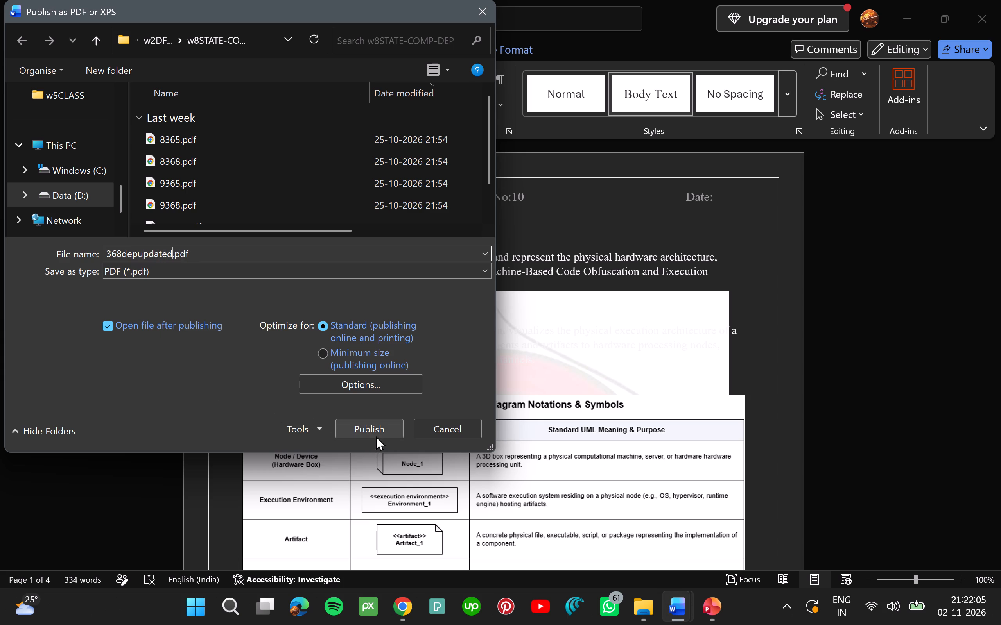
click(387, 432)
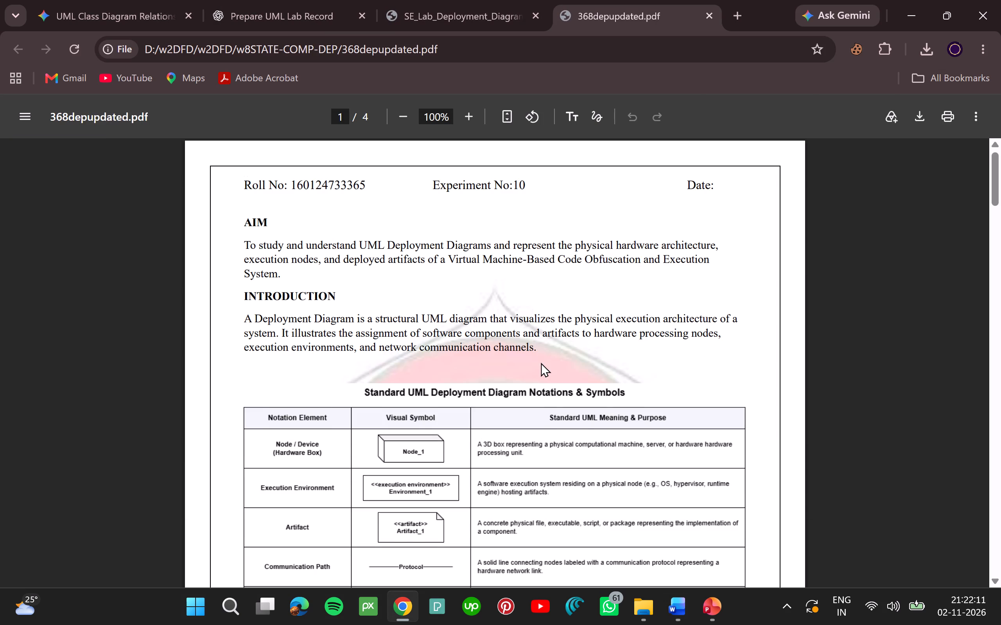
Examine the layout of the text, symbols table and deployment diagrams across all pages of 368depupdated.pdf.
scroll(541, 362, down, 12)
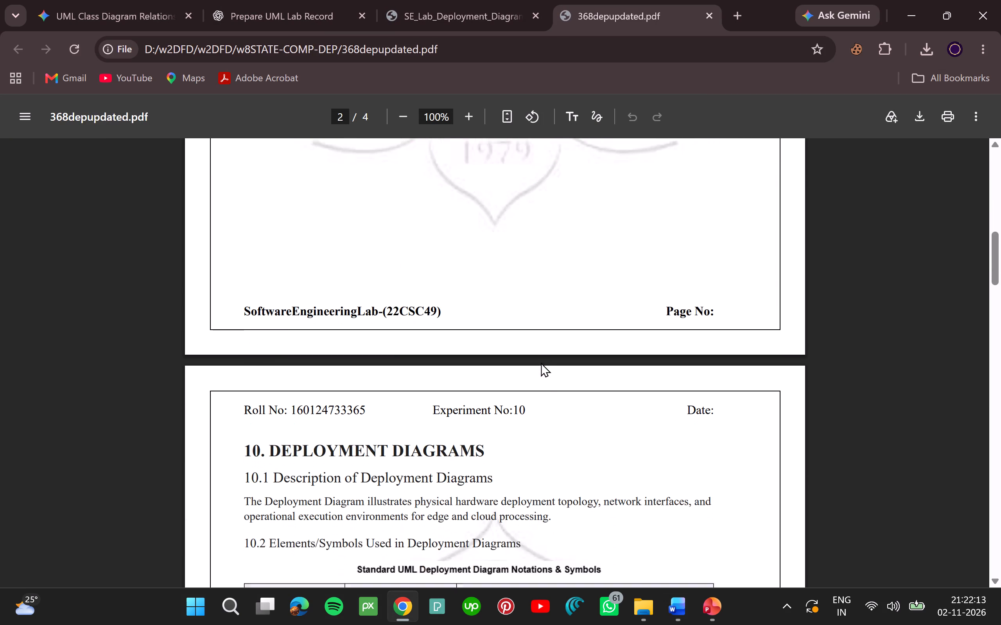
scroll(541, 362, down, 1)
scroll(541, 362, up, 6)
scroll(541, 362, down, 2)
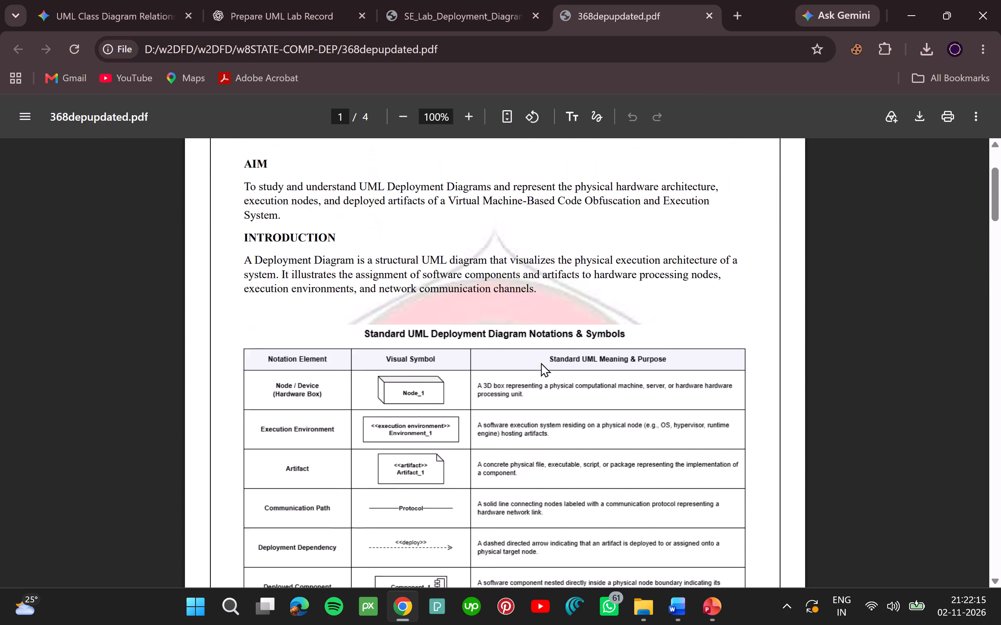
scroll(541, 362, down, 8)
scroll(541, 362, up, 1)
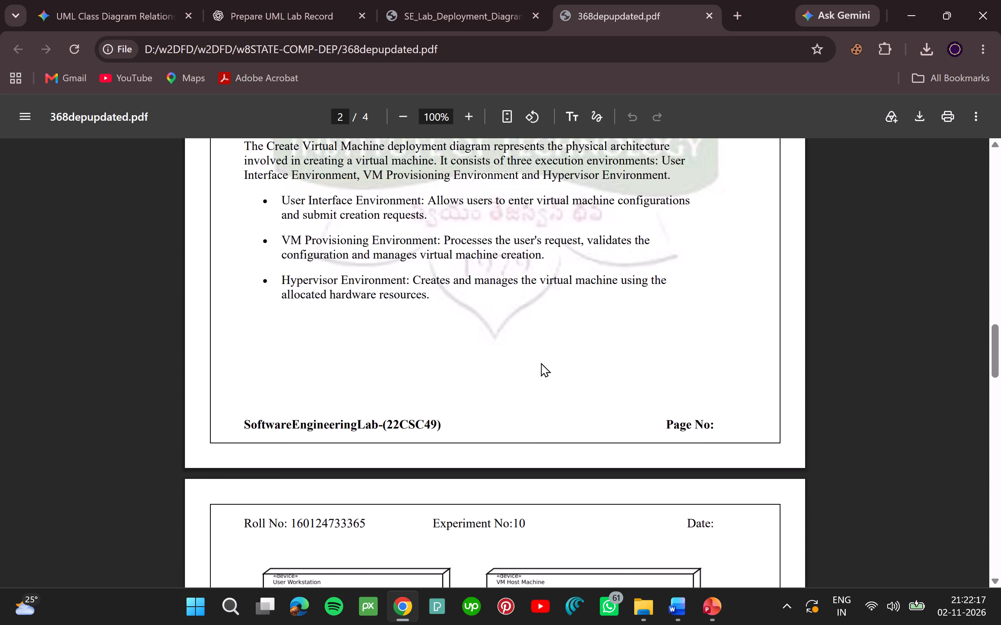
scroll(541, 362, up, 1)
scroll(541, 362, down, 9)
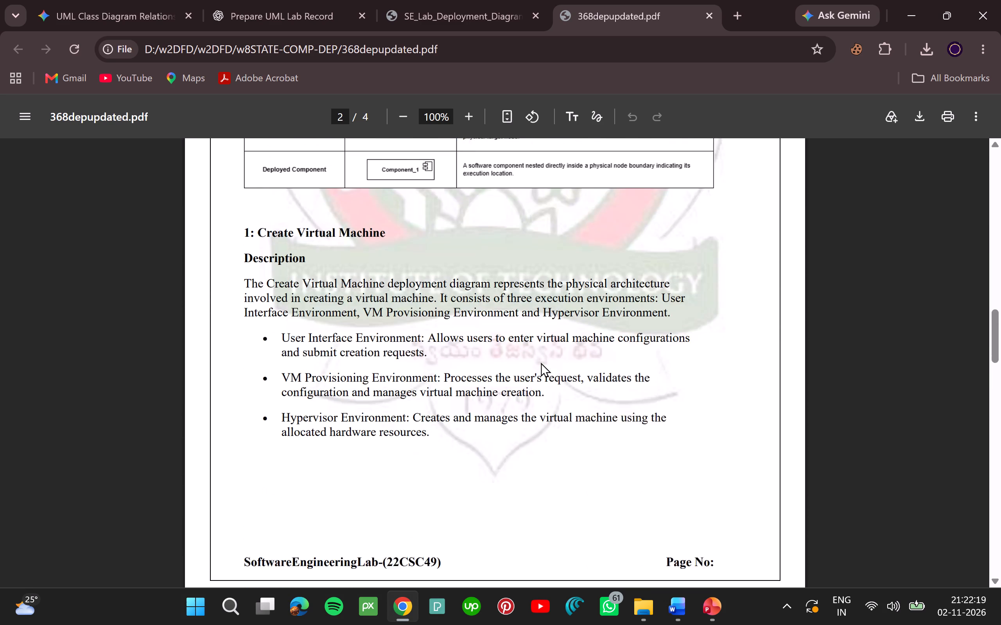
scroll(541, 362, down, 5)
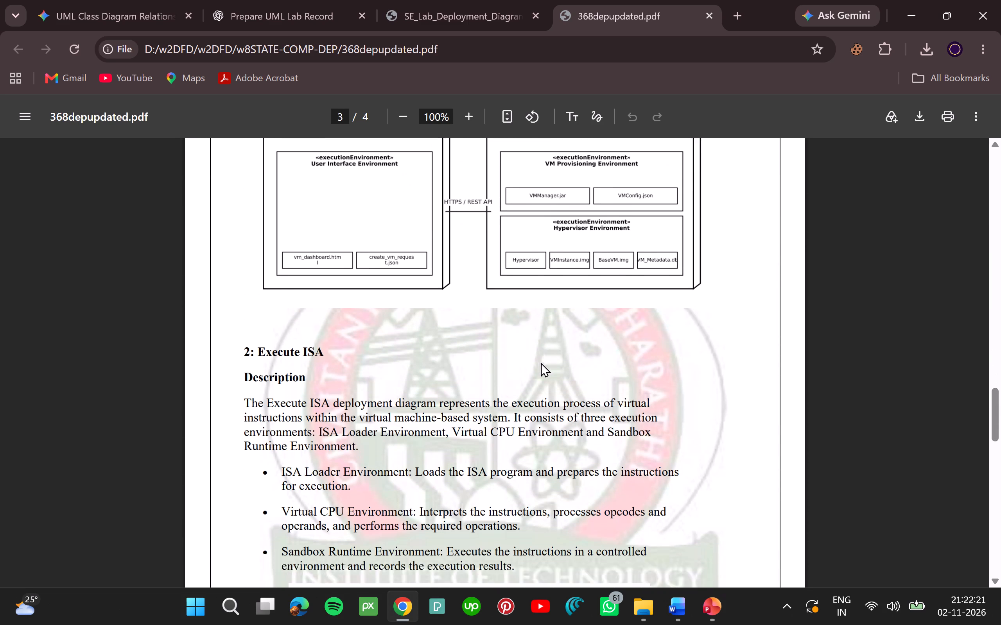
scroll(541, 362, down, 9)
scroll(541, 362, up, 3)
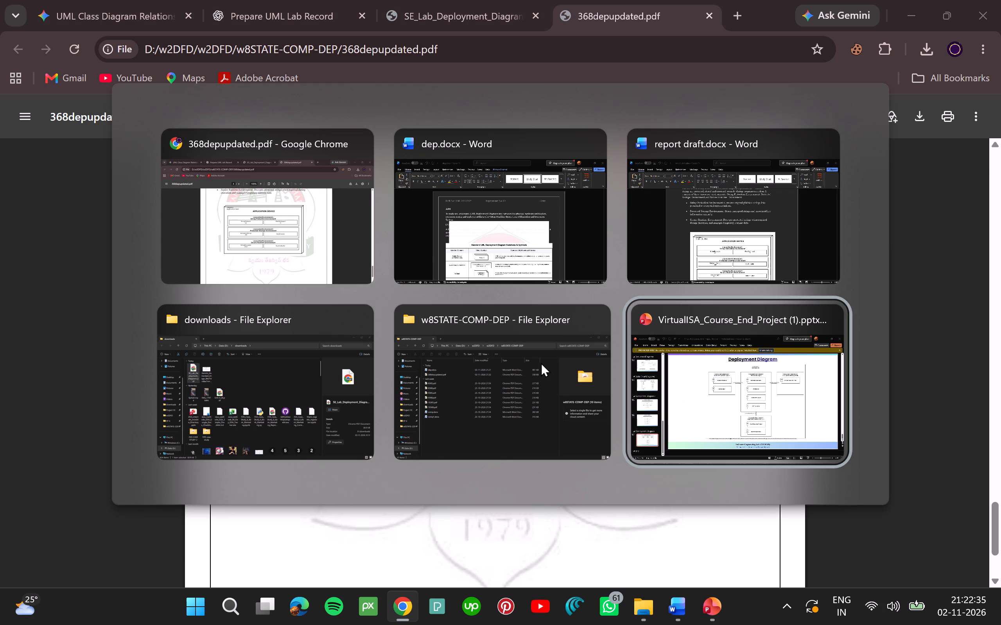
Compare the deployment diagrams on the PDF's last pages with the Deployment Diagram slide in the VirtualISA_Course_End_Project presentation.
scroll(732, 280, down, 1)
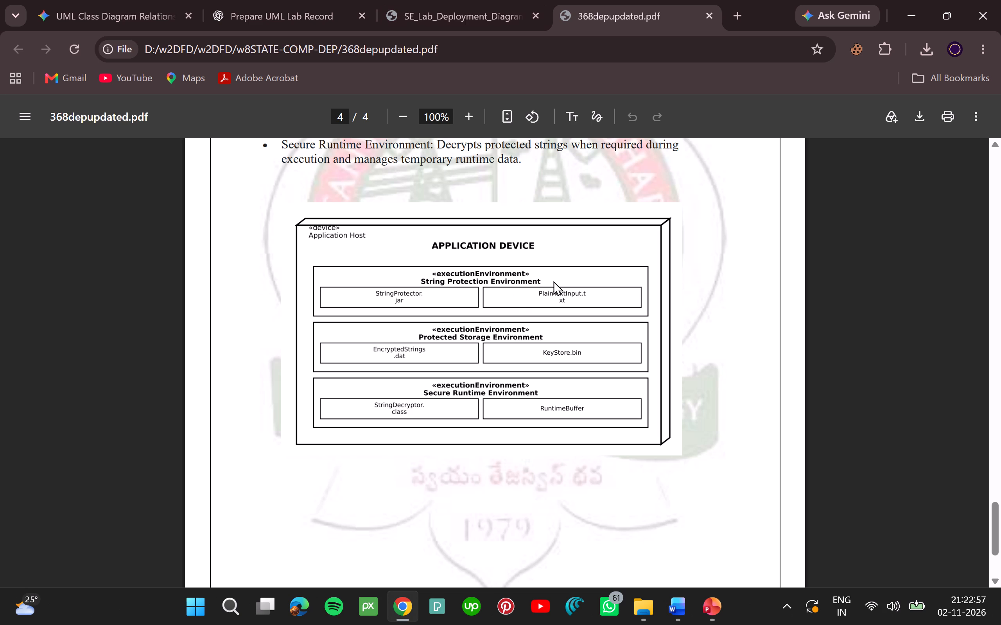
scroll(448, 254, up, 5)
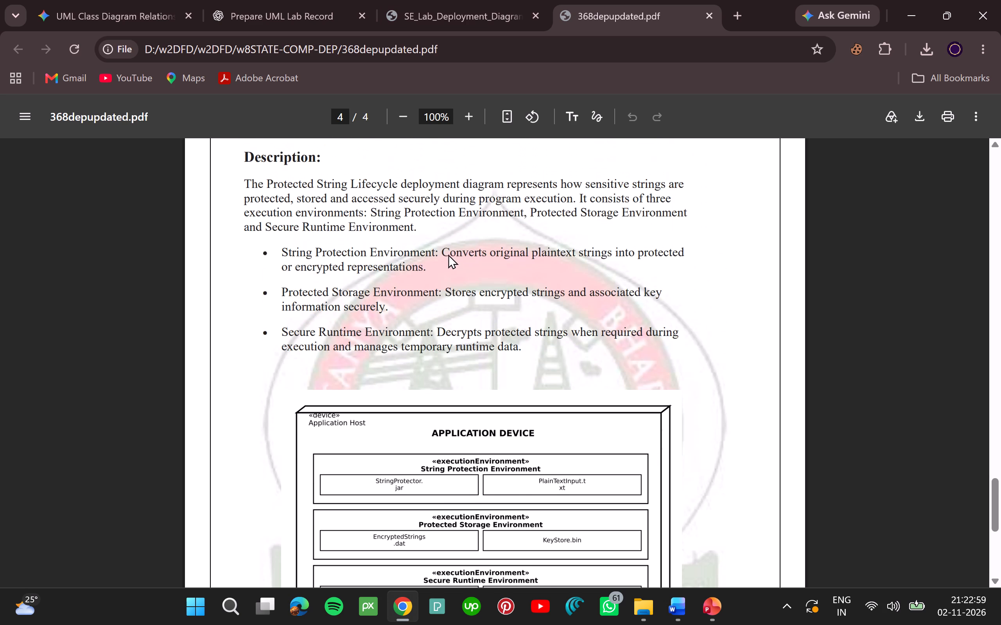
scroll(448, 254, up, 4)
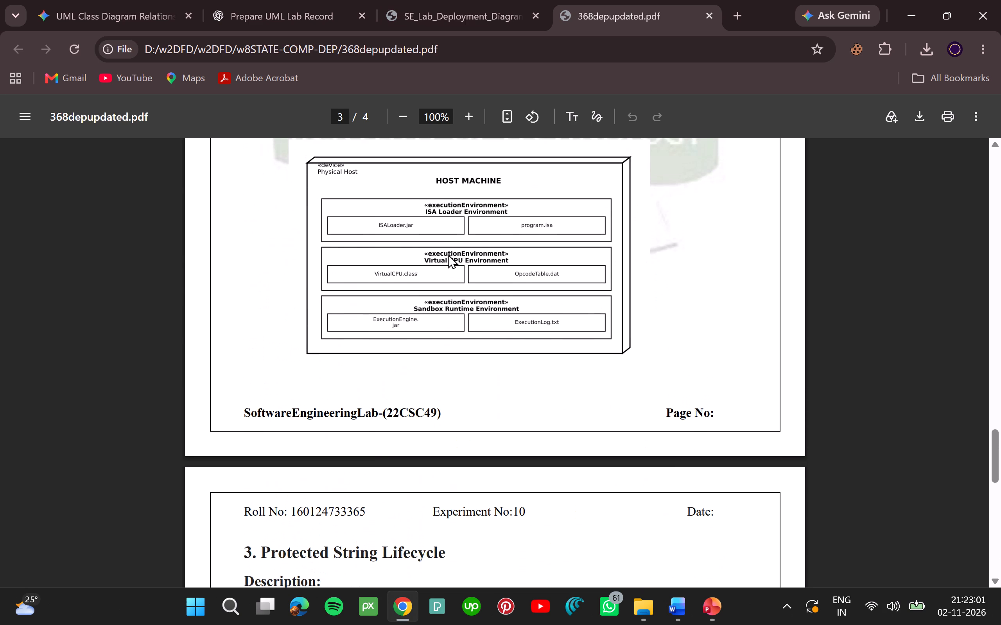
scroll(448, 254, down, 2)
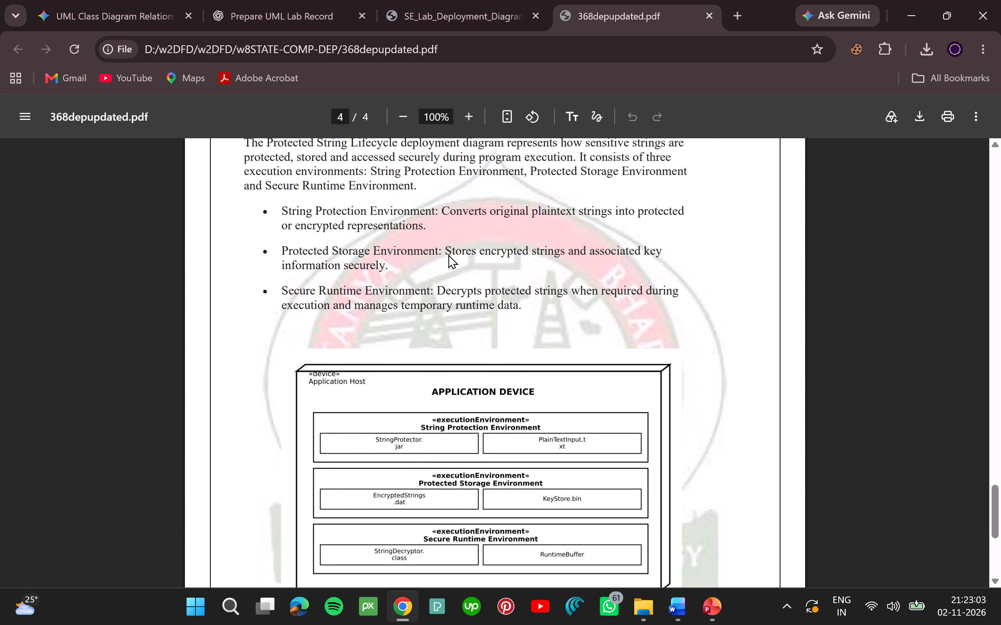
scroll(448, 254, up, 9)
scroll(448, 254, down, 1)
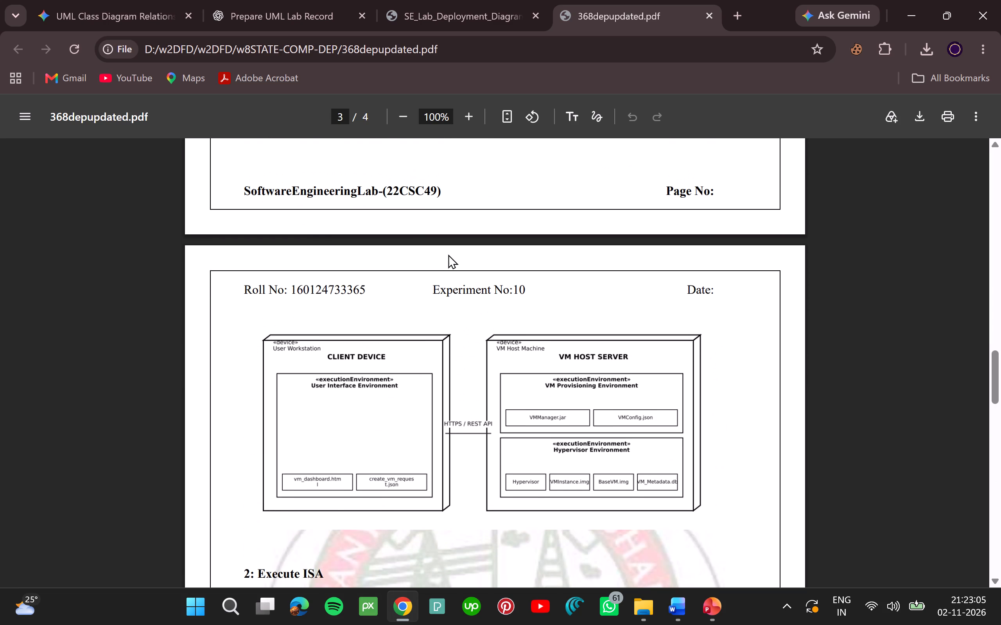
scroll(448, 254, down, 1)
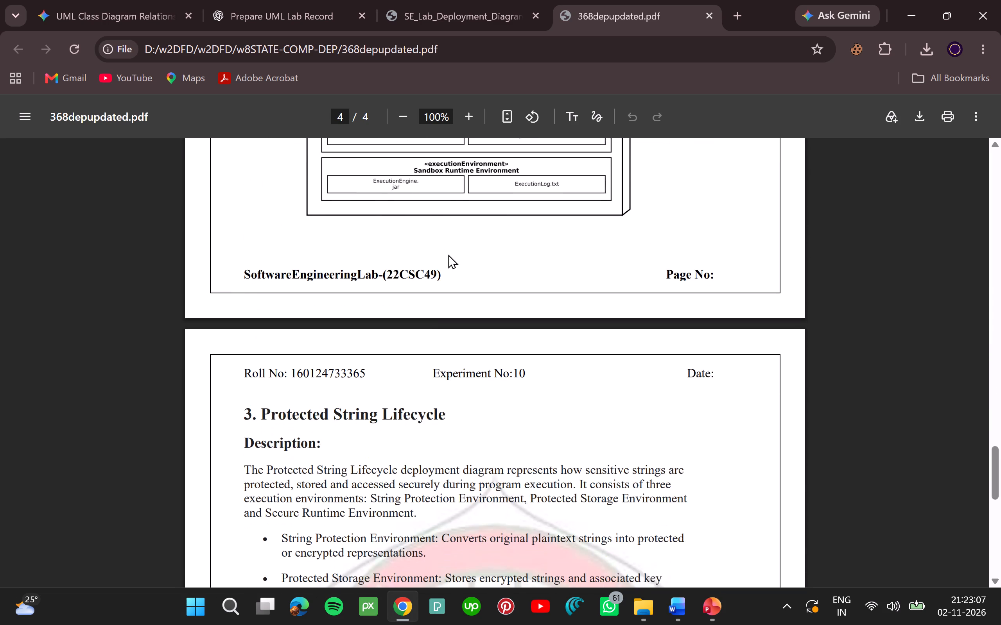
scroll(448, 254, down, 8)
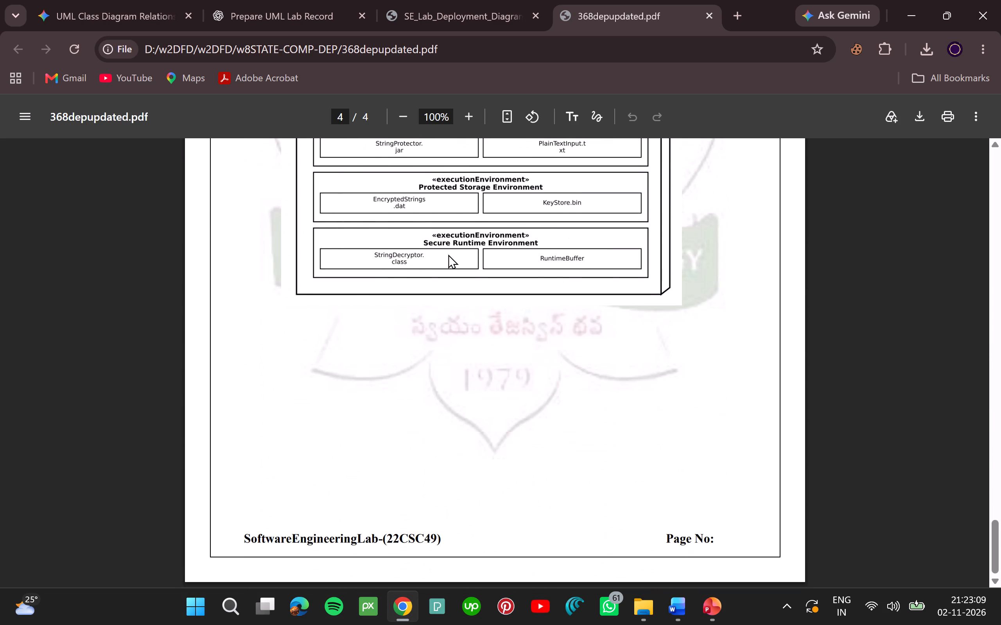
scroll(448, 254, up, 9)
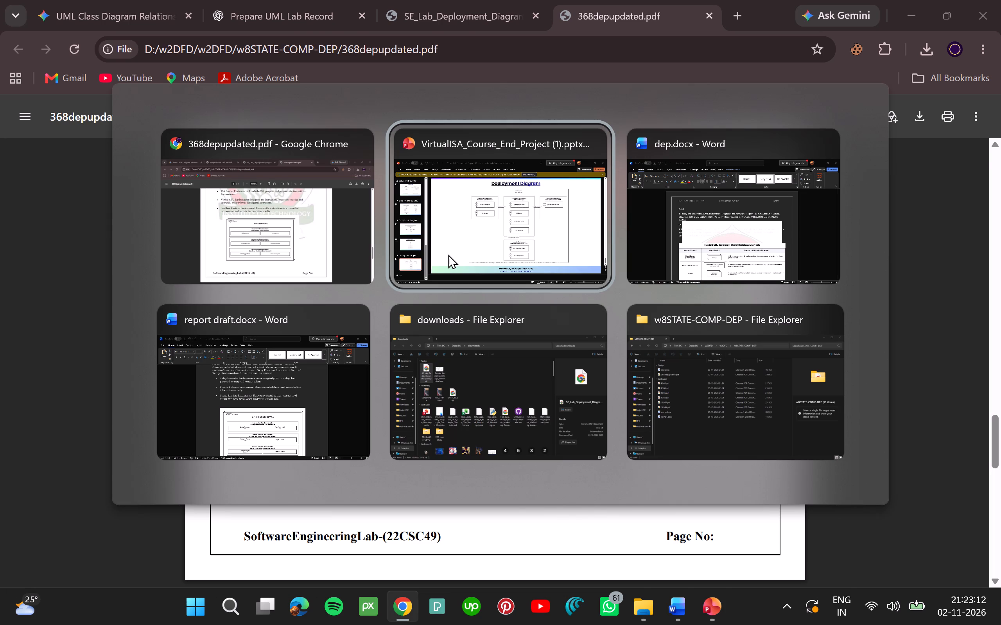
key(Up)
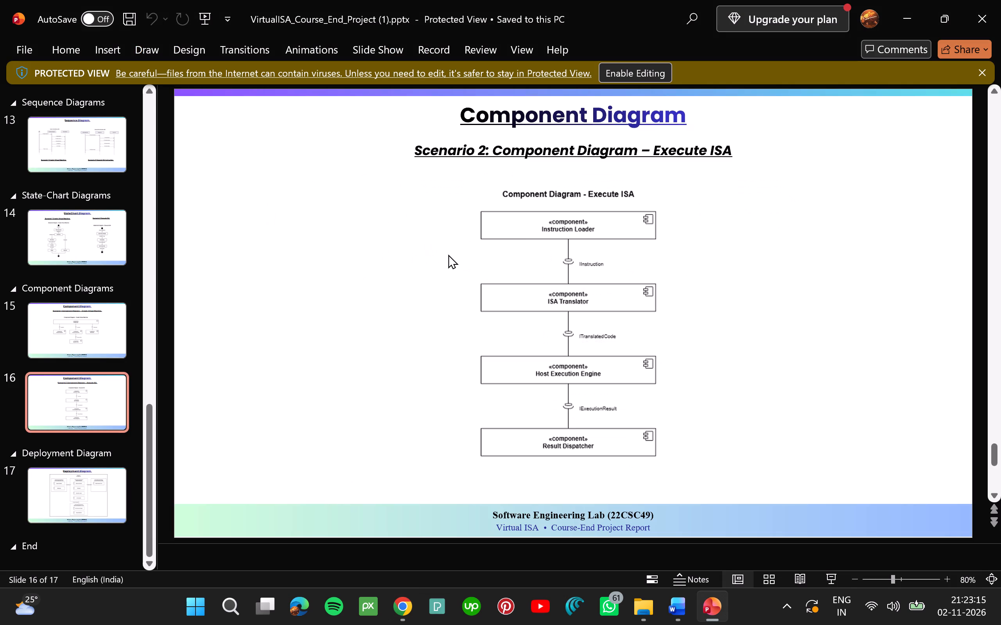
key(Down)
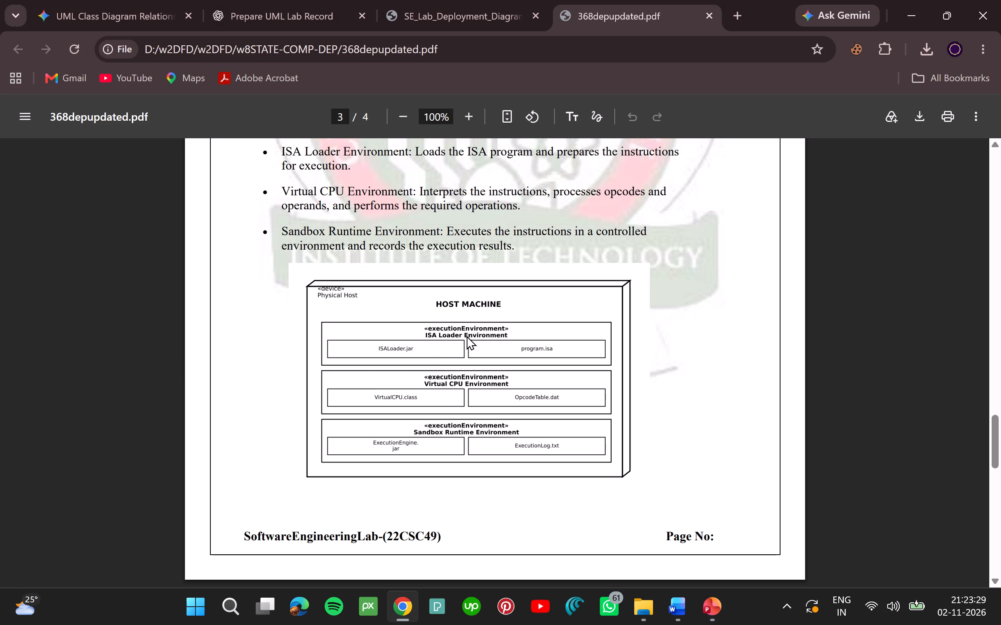
key(Down)
key(Up)
key(Up)
scroll(466, 336, up, 5)
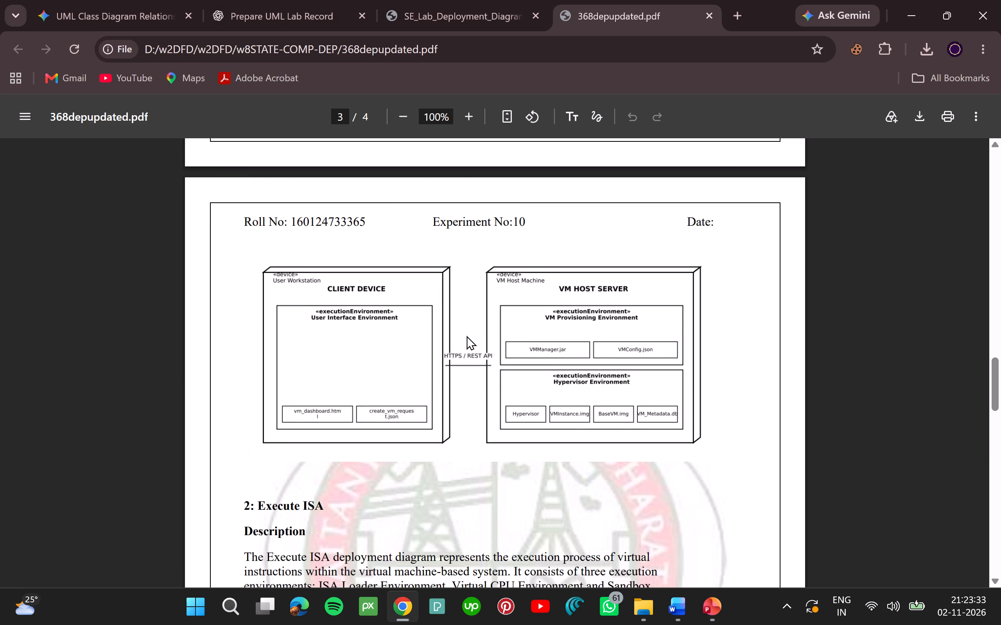
scroll(466, 336, up, 1)
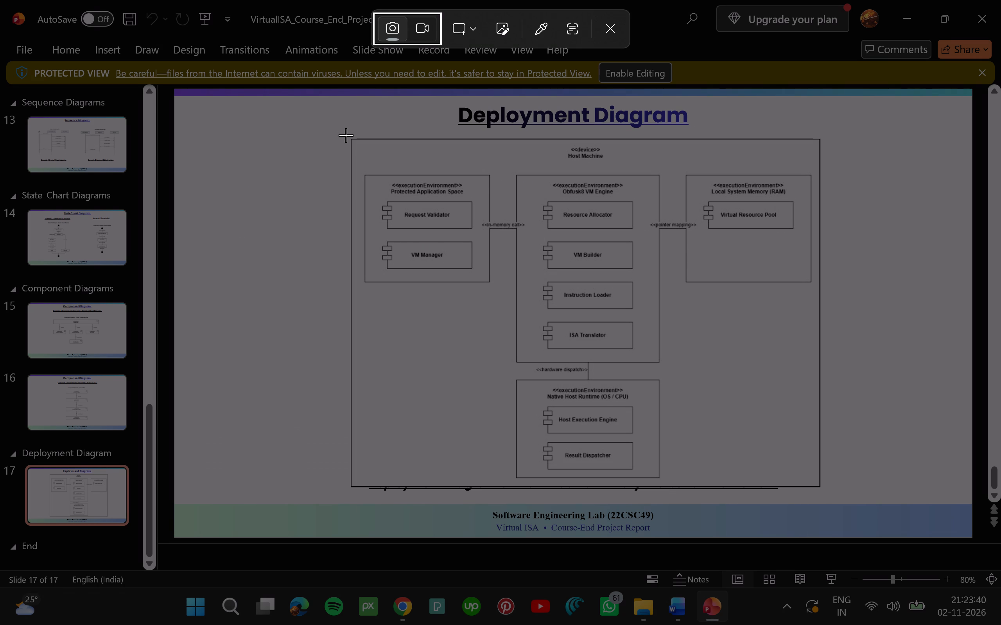
Capture a screenshot of the complete Host Machine deployment diagram on slide 17 of the VirtualISA presentation, cropped to its outer frame.
drag(349, 139, 831, 506)
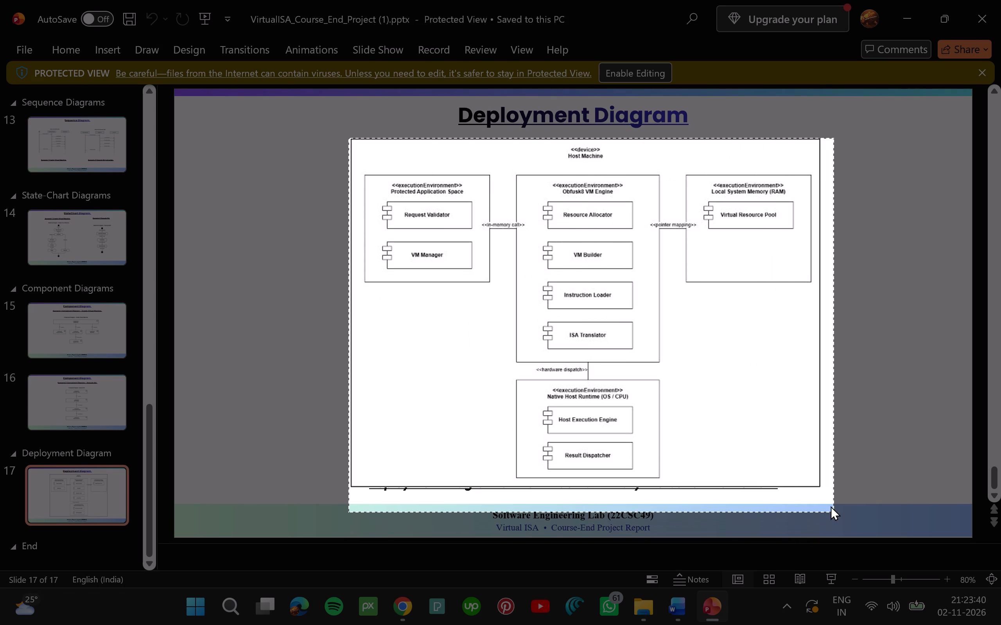
drag(831, 506, 817, 485)
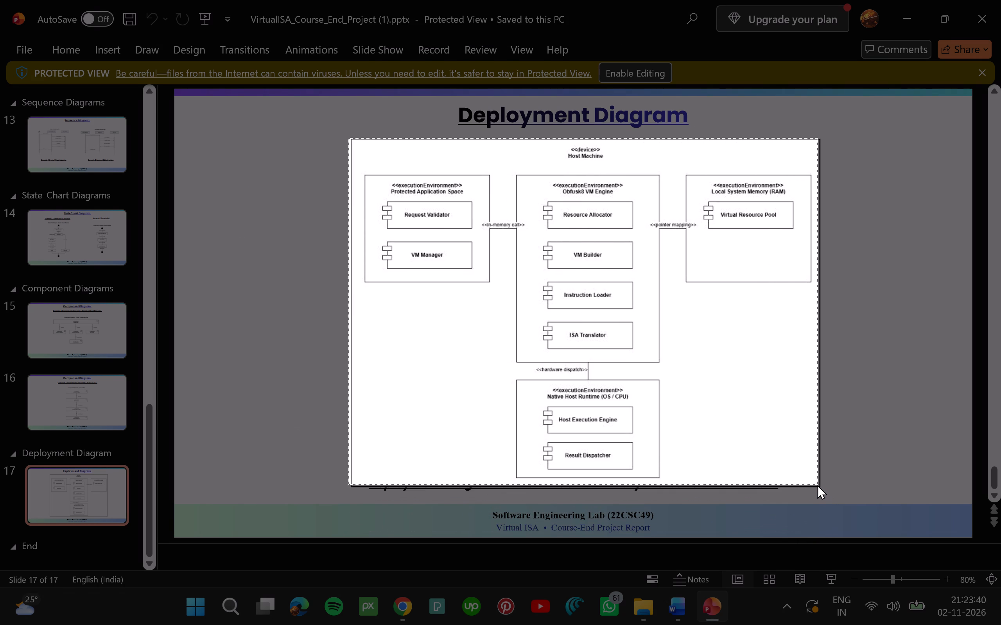
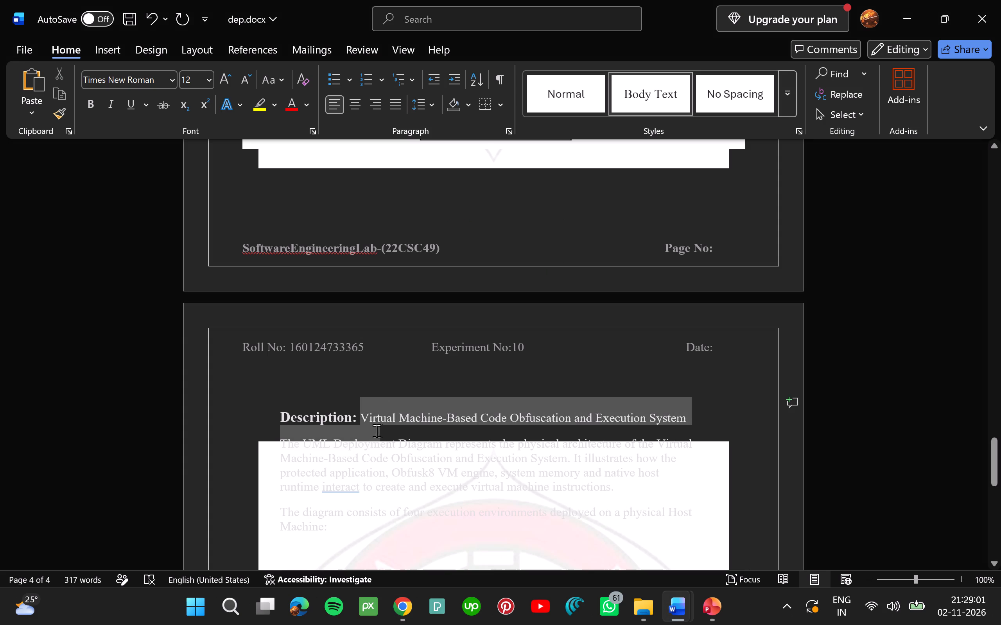
drag(377, 431, 682, 416)
key(ctrl+c)
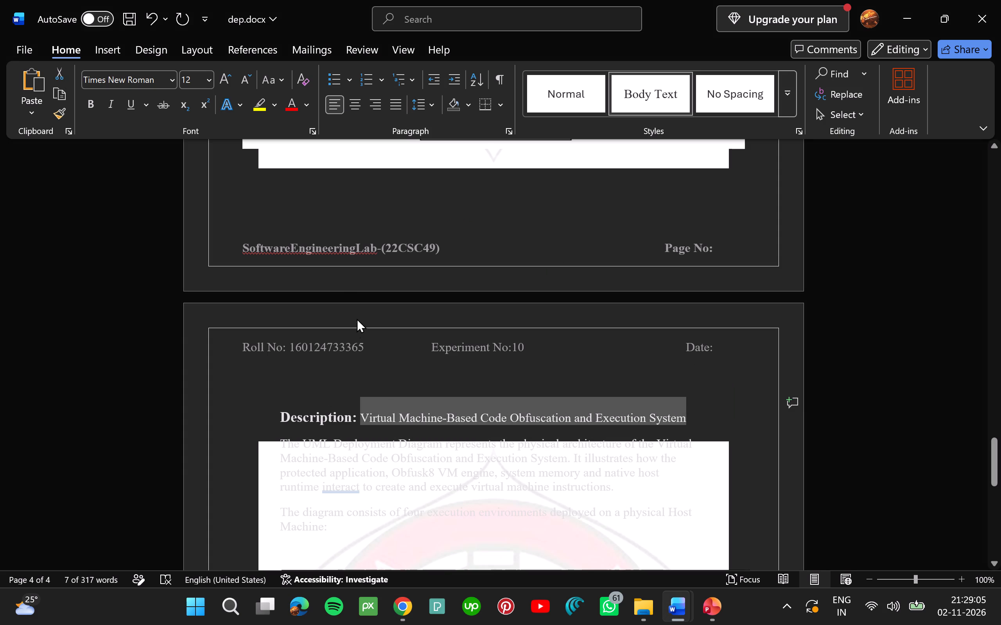
click(301, 214)
key(ctrl+v)
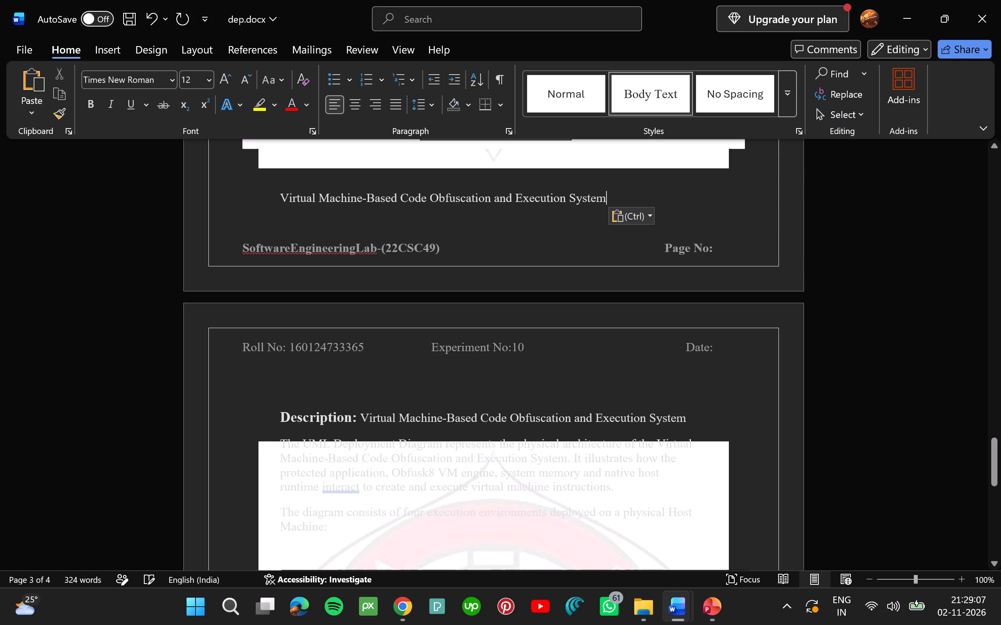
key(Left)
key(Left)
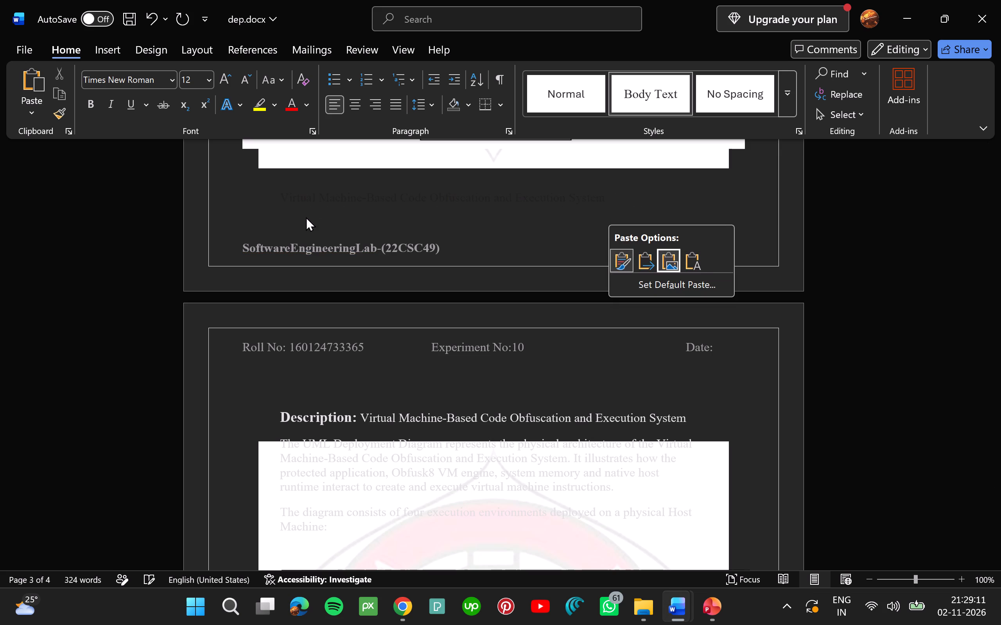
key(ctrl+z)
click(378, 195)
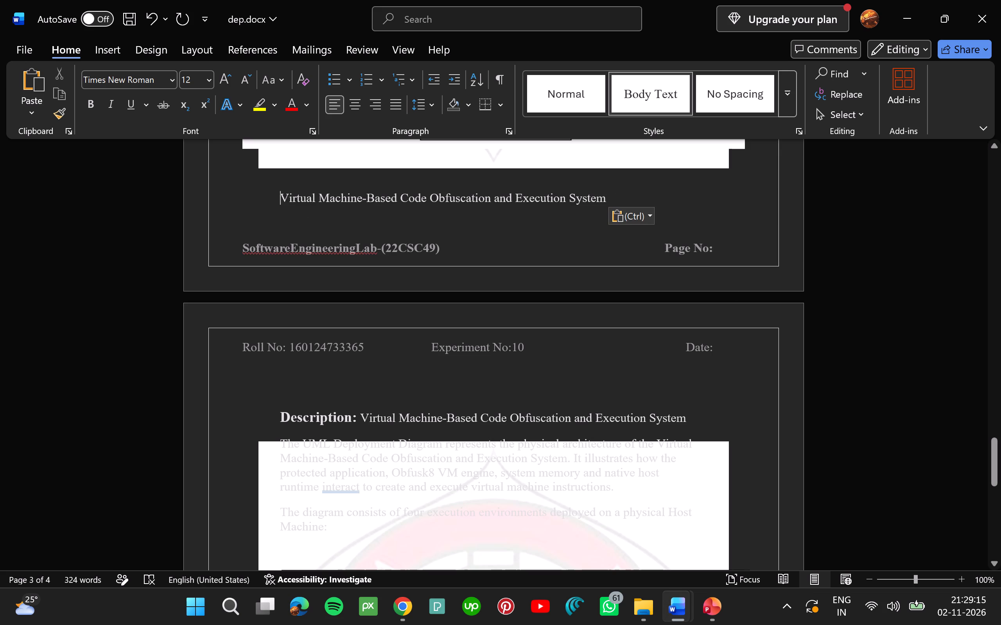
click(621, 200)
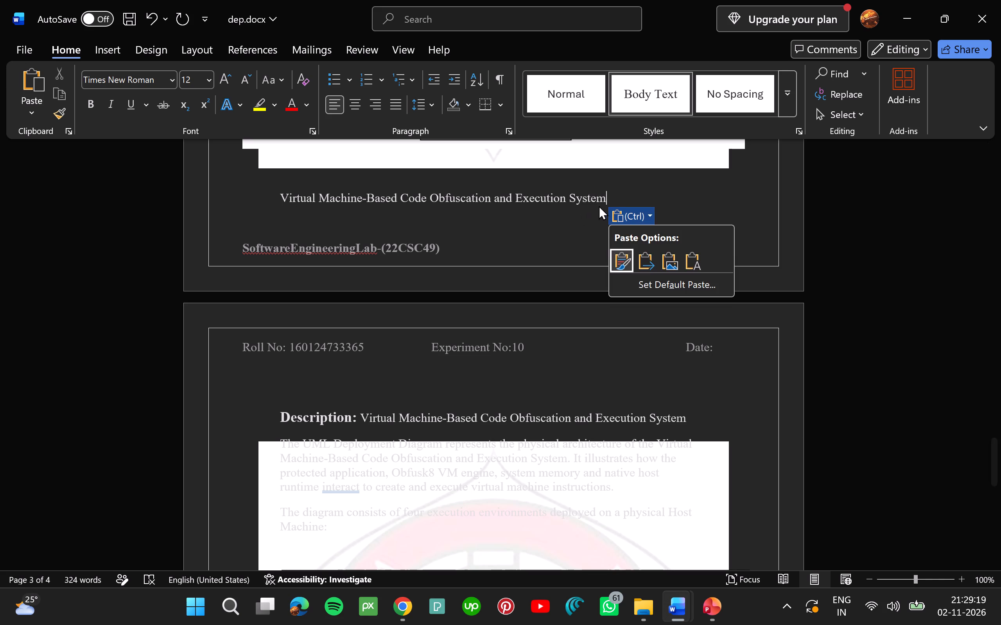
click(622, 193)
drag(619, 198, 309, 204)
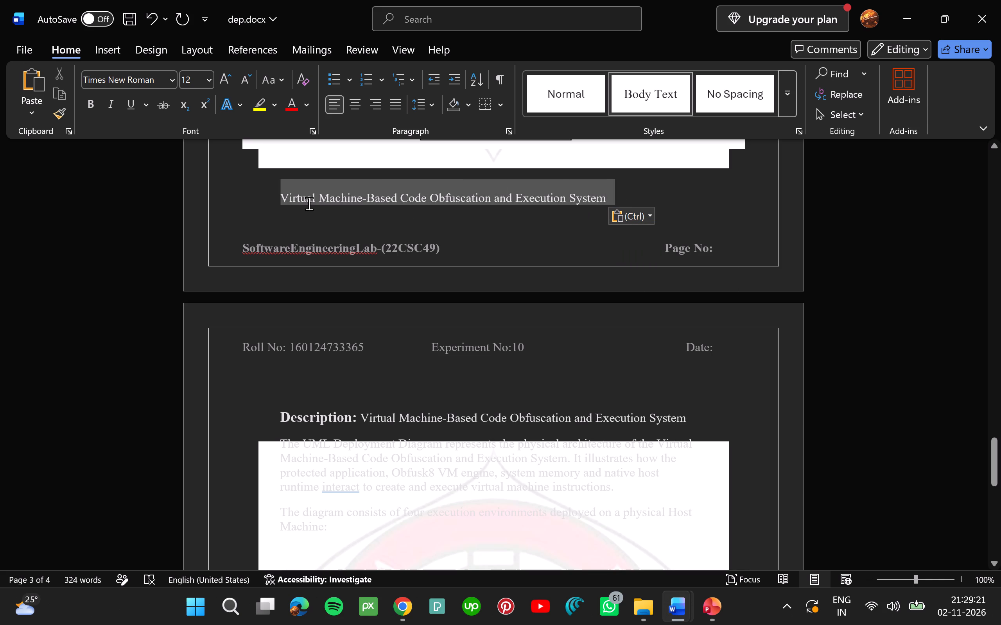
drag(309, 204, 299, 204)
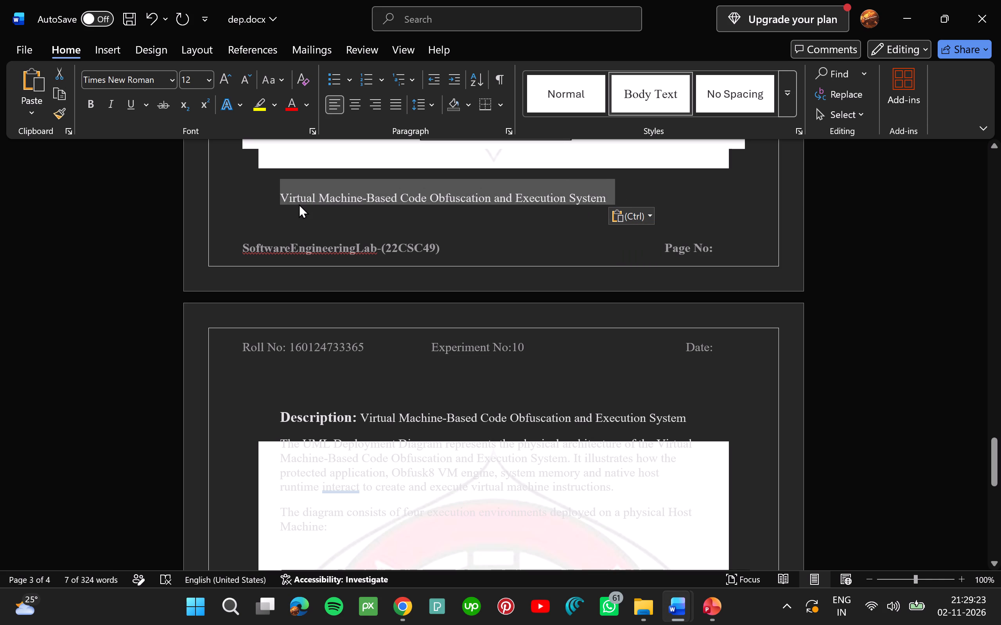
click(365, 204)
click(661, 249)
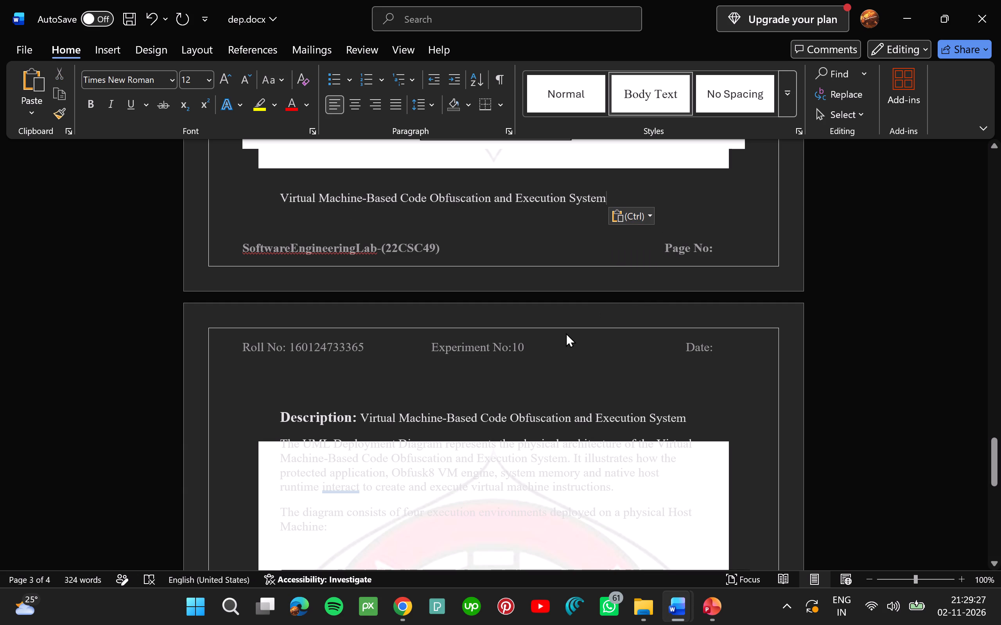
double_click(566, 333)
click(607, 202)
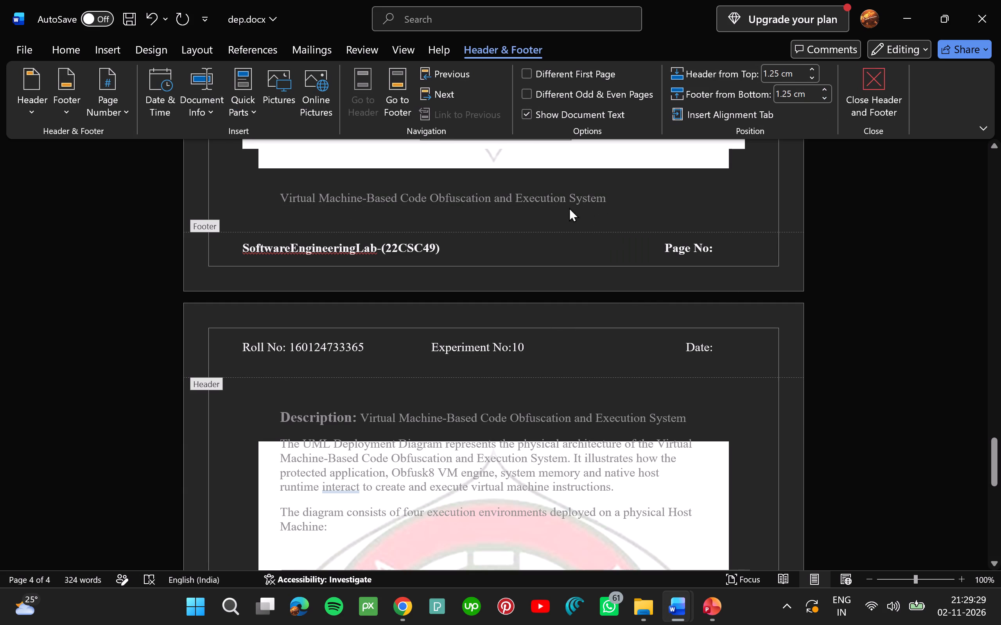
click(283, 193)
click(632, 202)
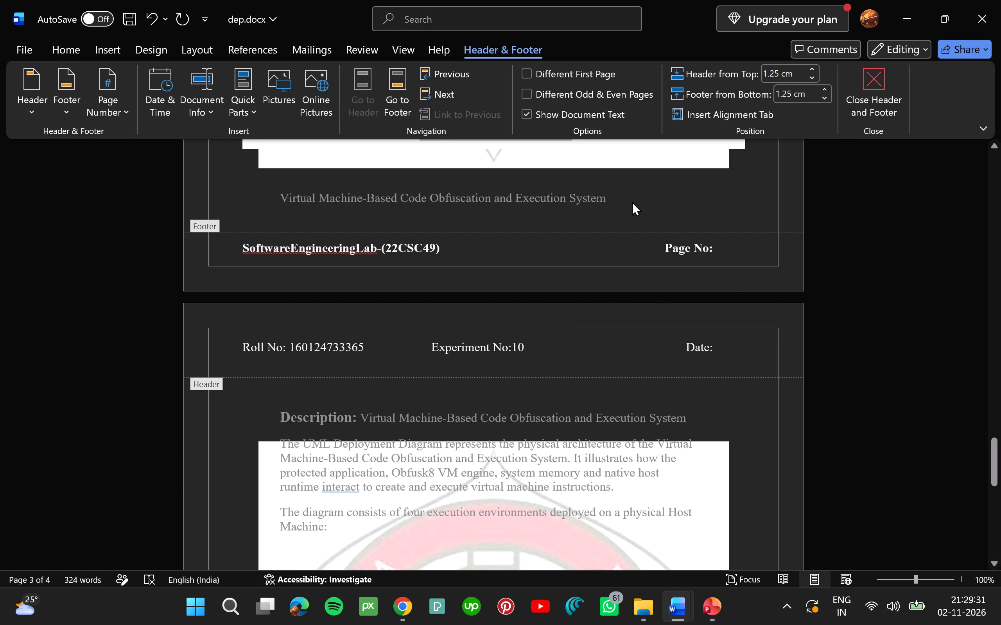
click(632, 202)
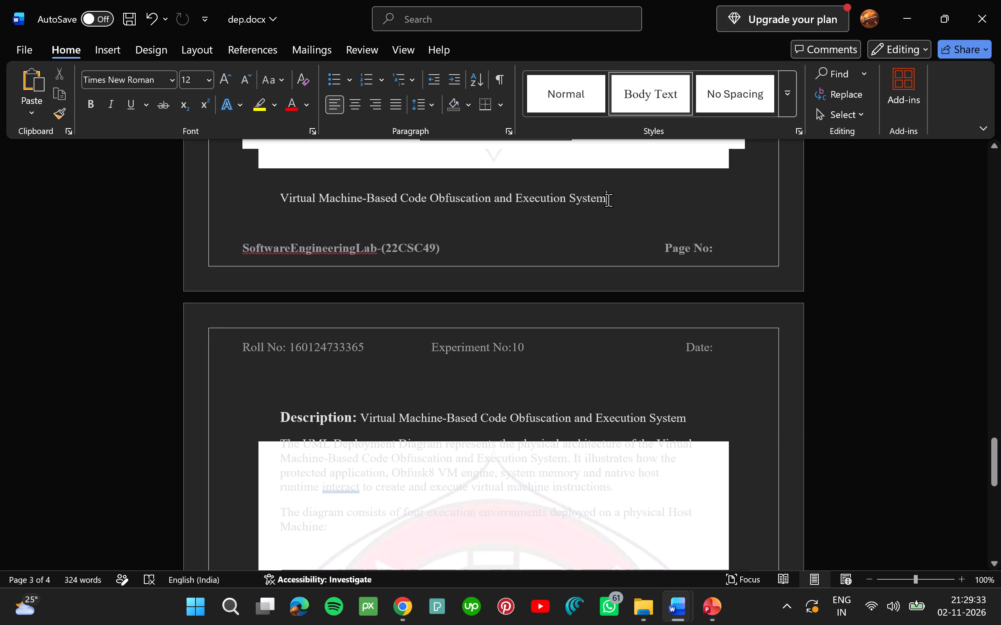
Make the pasted "Virtual Machine-Based Code Obfuscation and Execution System" title on page 3 bold at font size 16.
drag(609, 200, 276, 196)
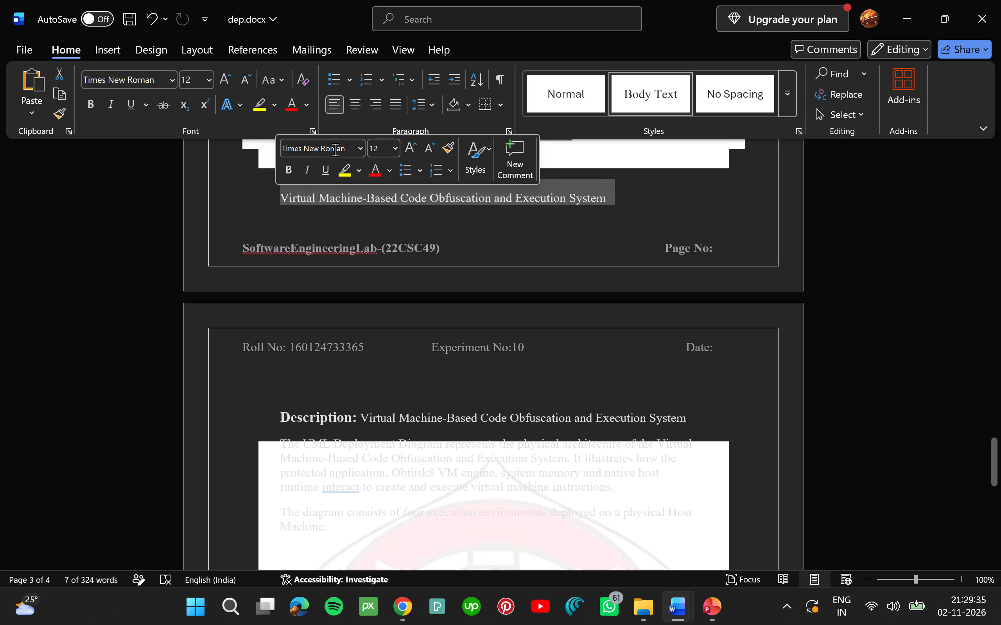
click(290, 173)
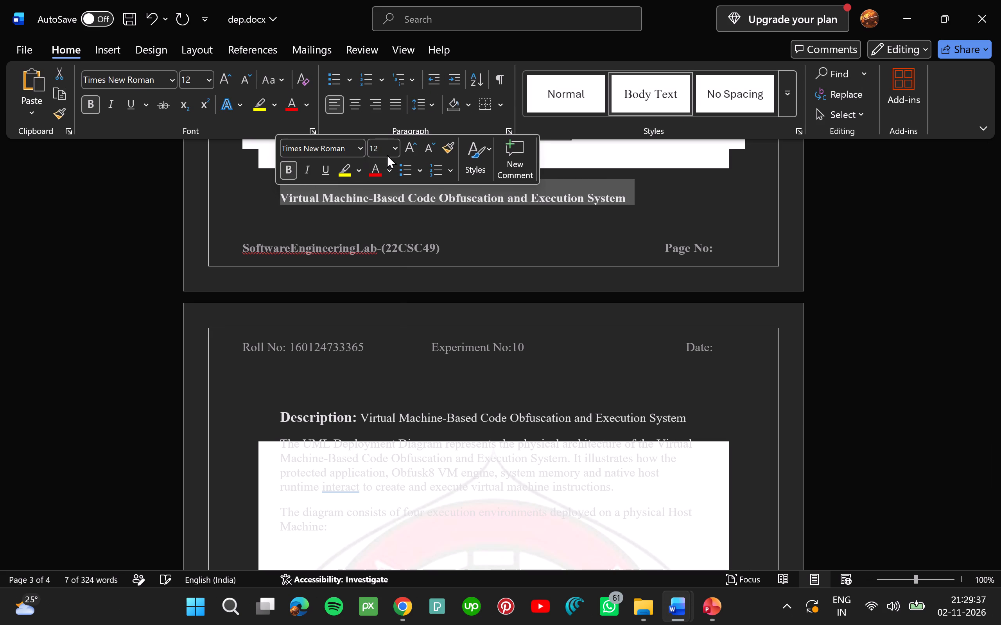
click(397, 150)
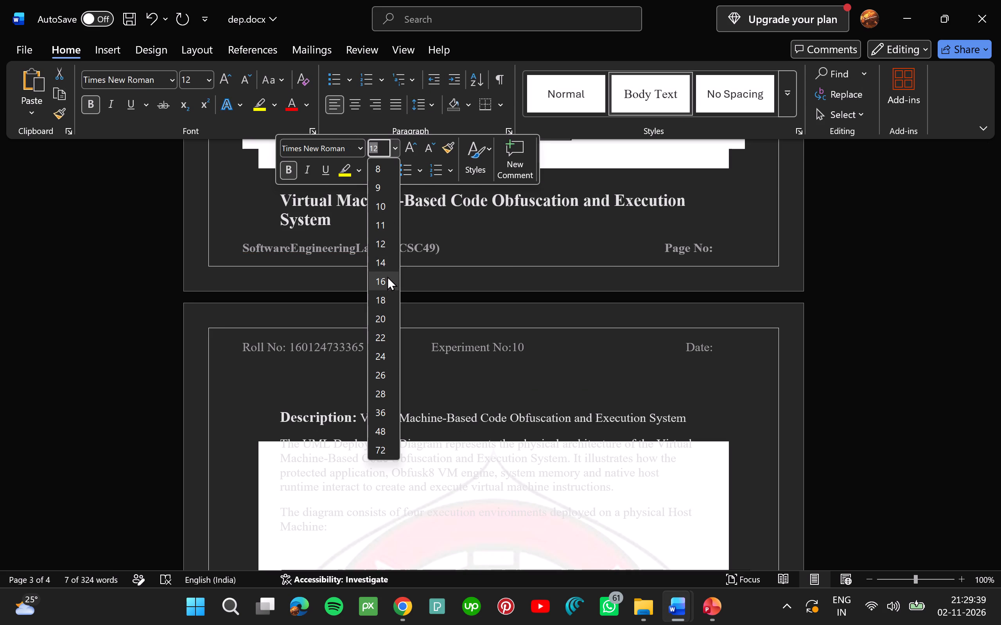
click(387, 276)
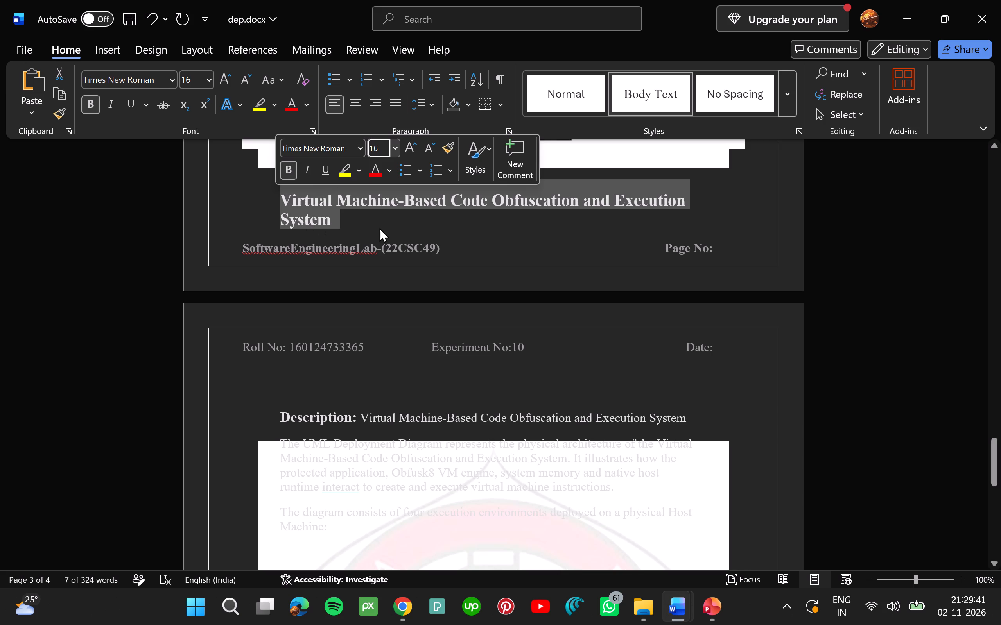
click(379, 228)
Number the title with "3." and insert a line break before it to move it onto page 4.
click(285, 201)
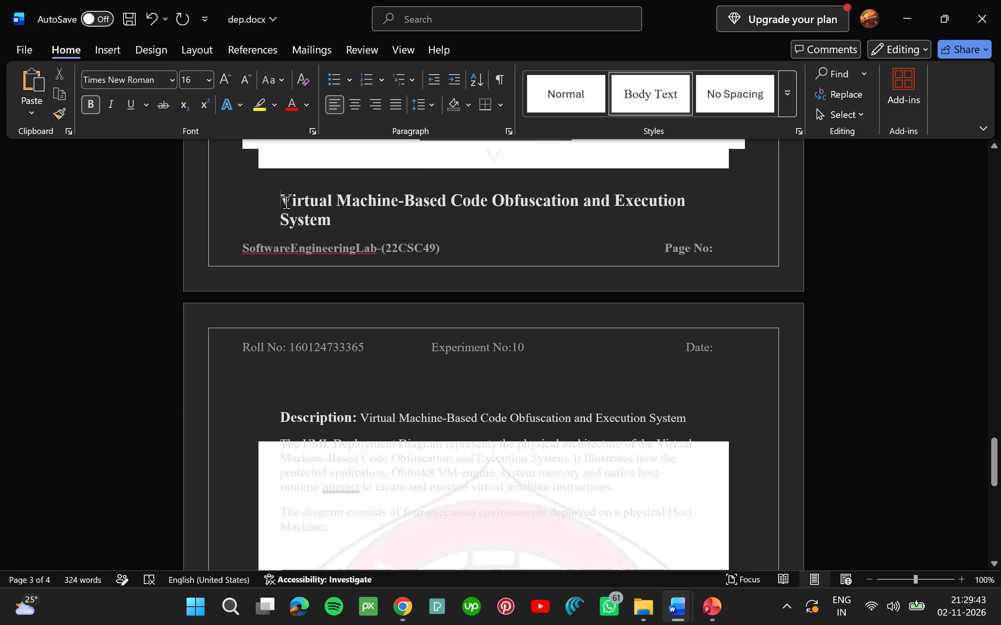
text(3.)
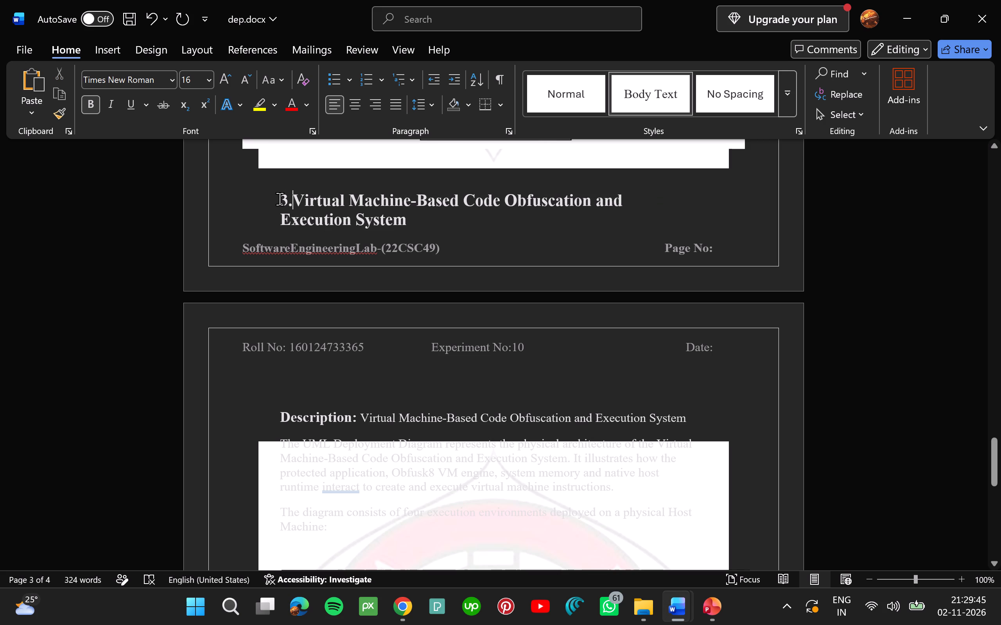
click(280, 199)
key(Return)
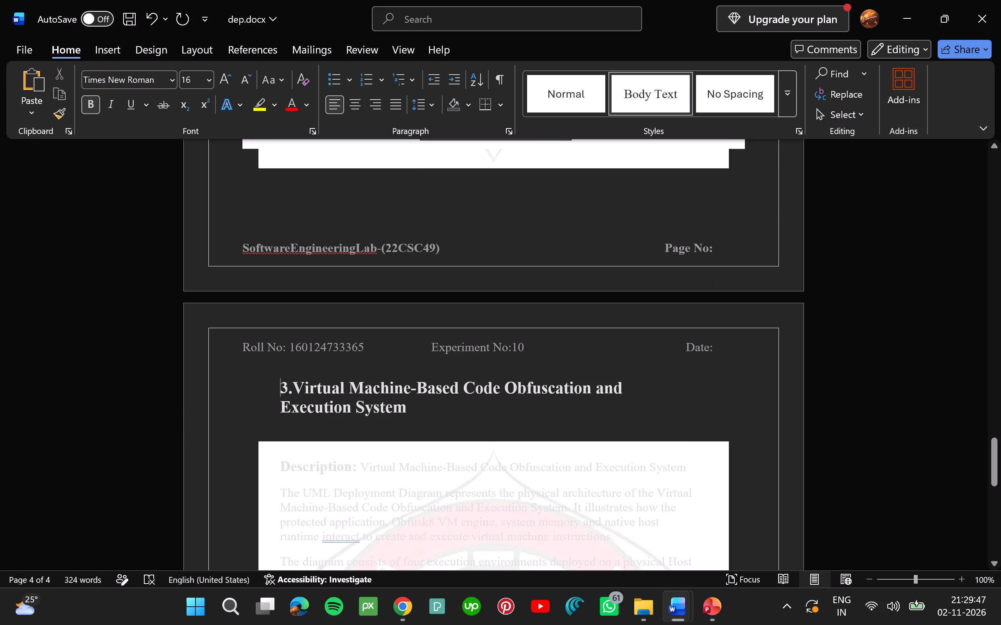
drag(991, 448, 976, 409)
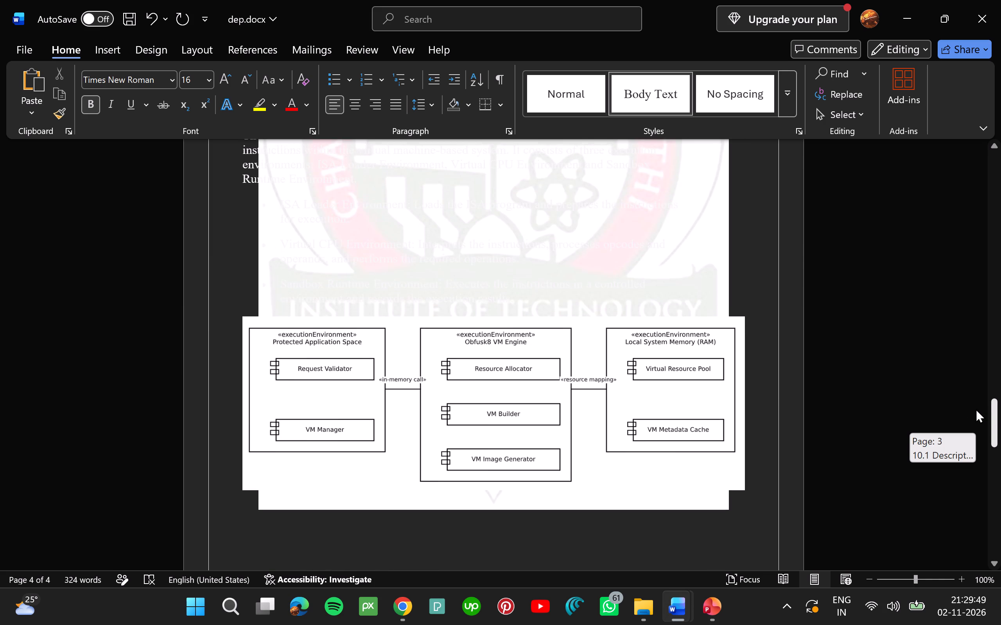
drag(976, 409, 953, 396)
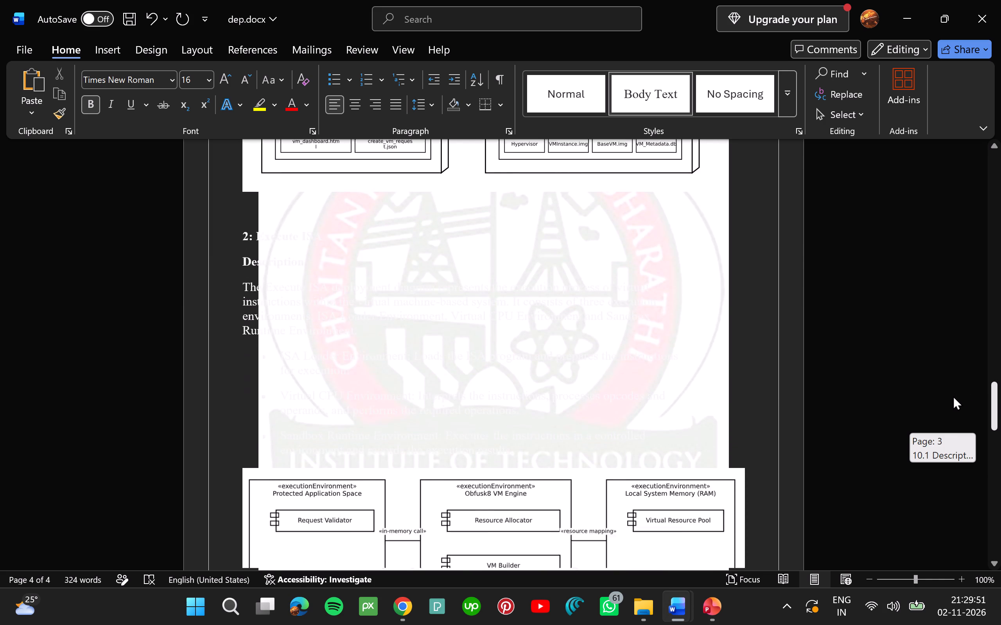
drag(953, 396, 885, 514)
drag(997, 461, 996, 504)
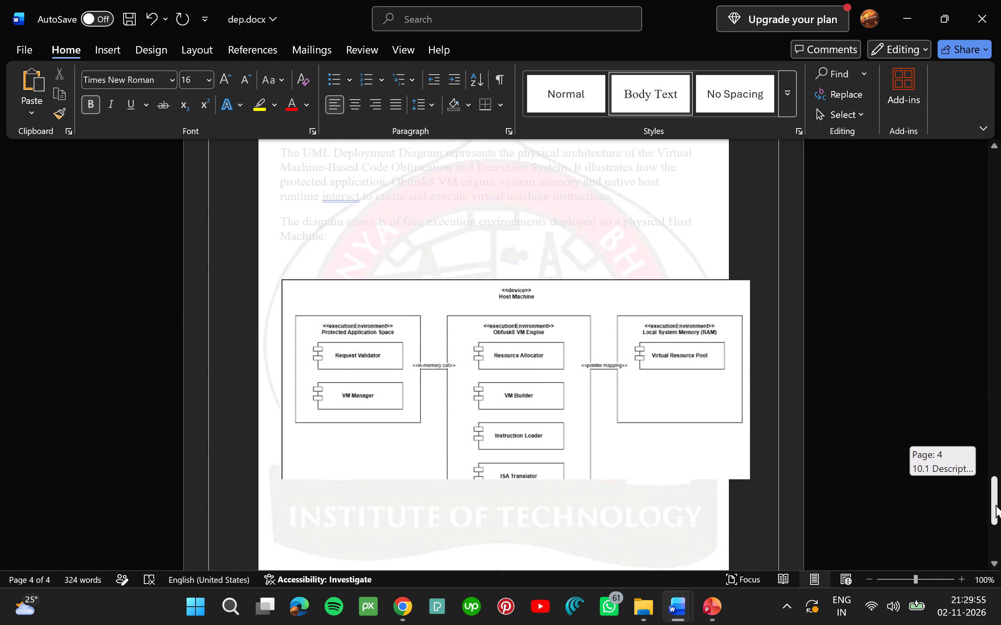
drag(996, 504, 996, 514)
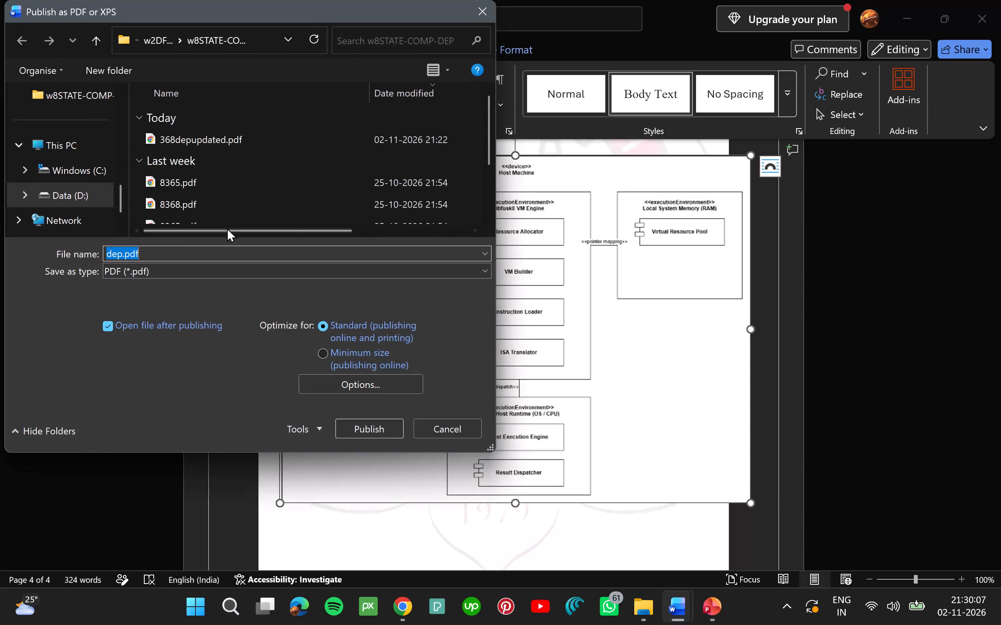
click(111, 252)
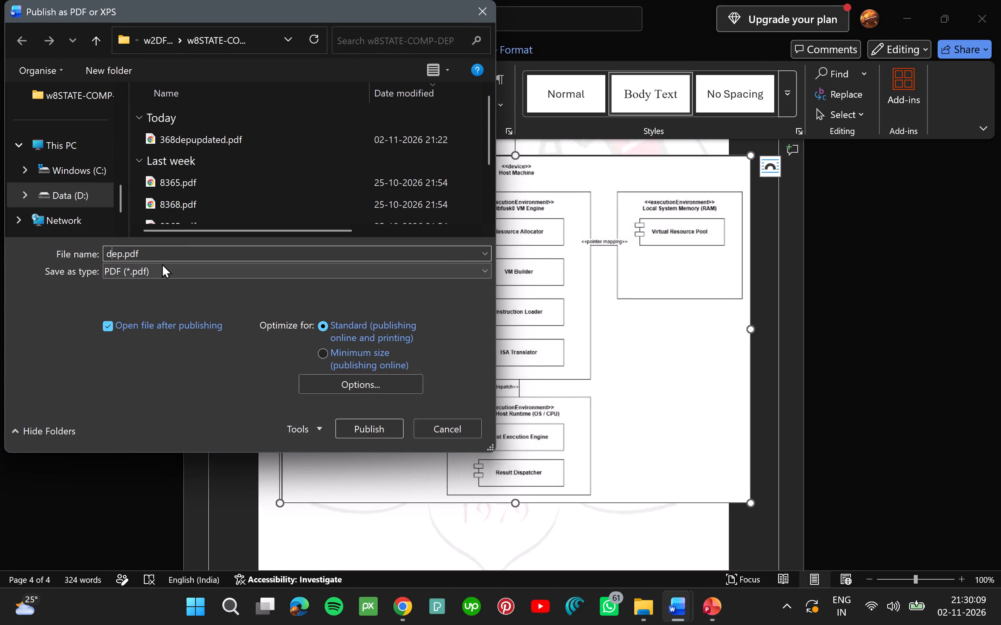
key(Left)
text(369)
key(BackSpace)
key(5)
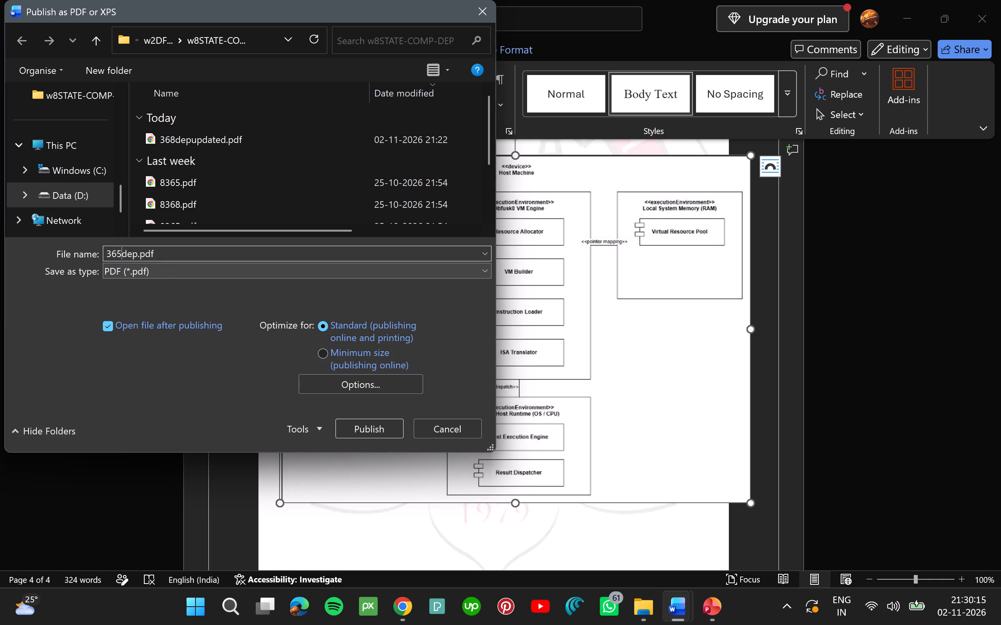
key(Right)
key(Right)
key(Right)
text(updated)
click(371, 427)
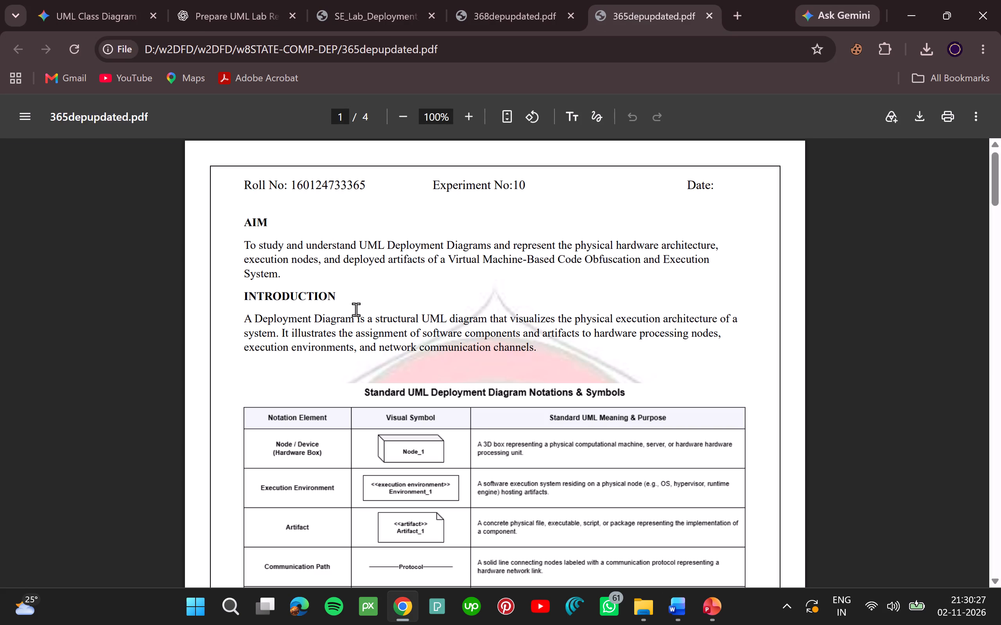
Back in the dep.docx Word document, change the last digit of the header's roll number to 8, save, and leave the header.
click(499, 21)
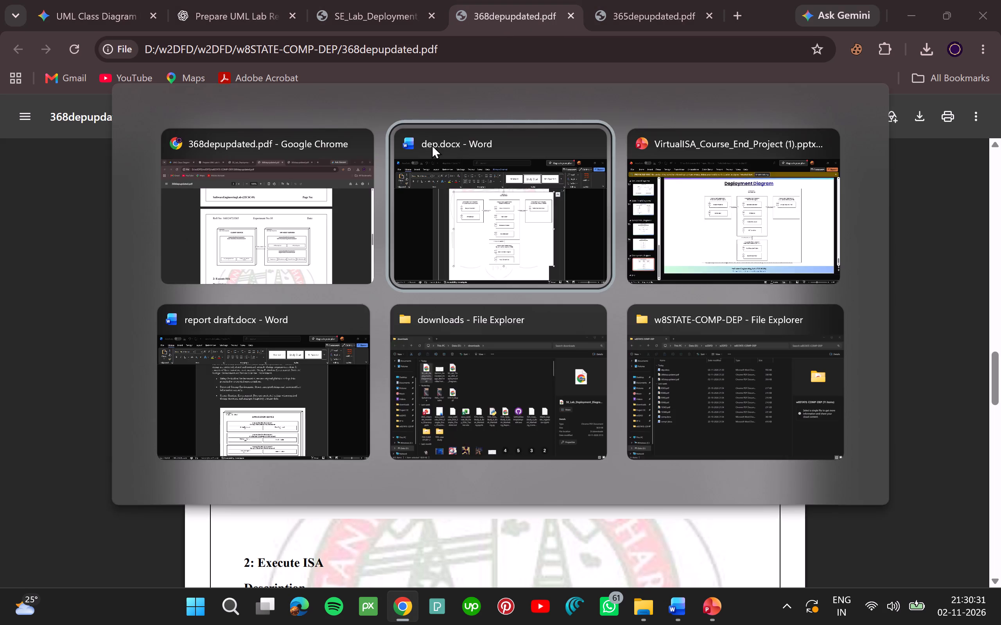
scroll(362, 267, up, 6)
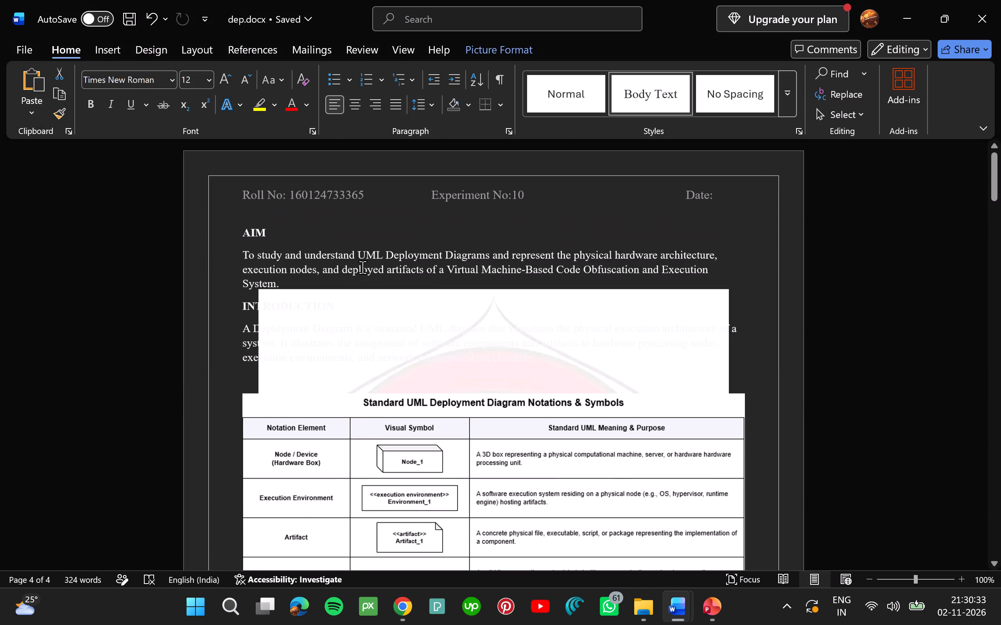
scroll(362, 267, up, 2)
double_click(348, 196)
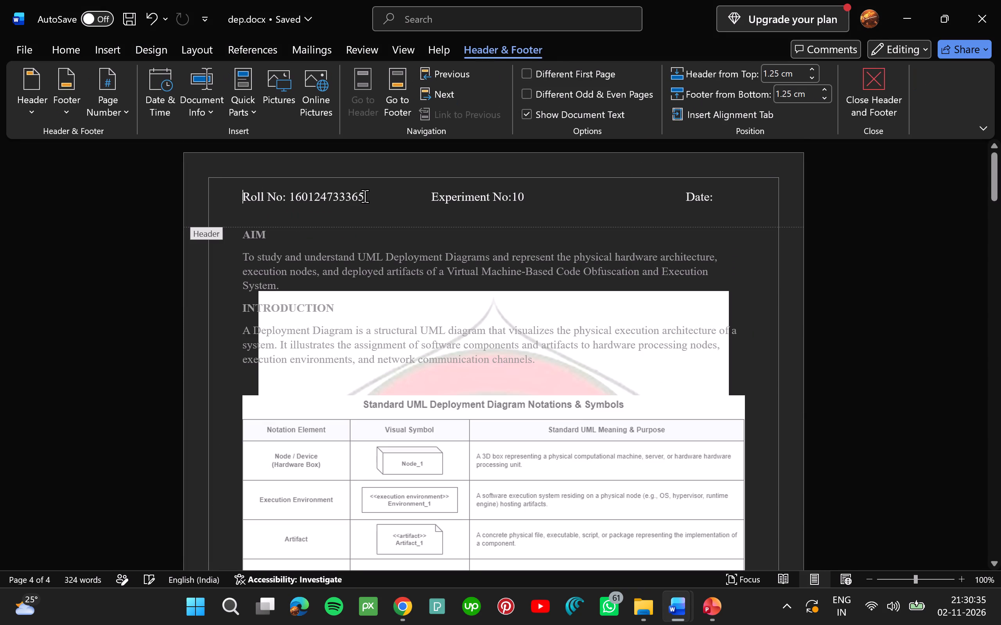
click(365, 196)
key(BackSpace)
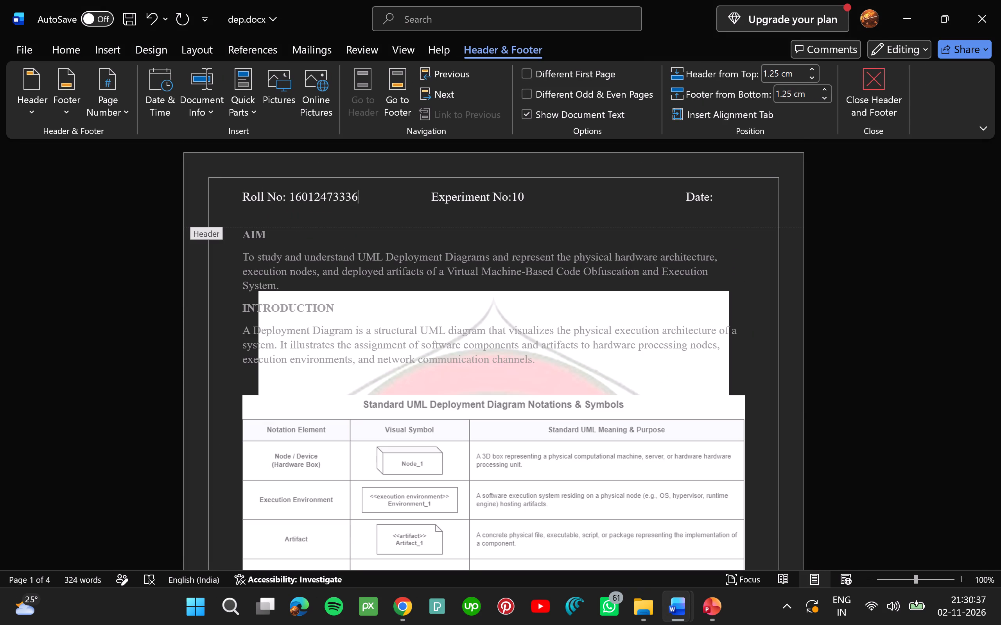
key(8)
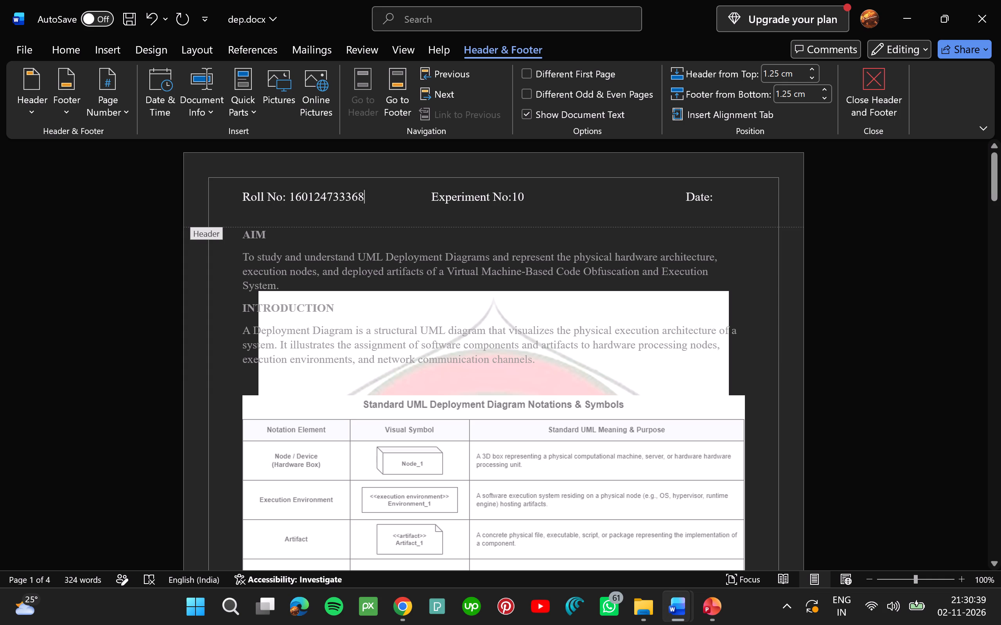
click(497, 319)
double_click(545, 430)
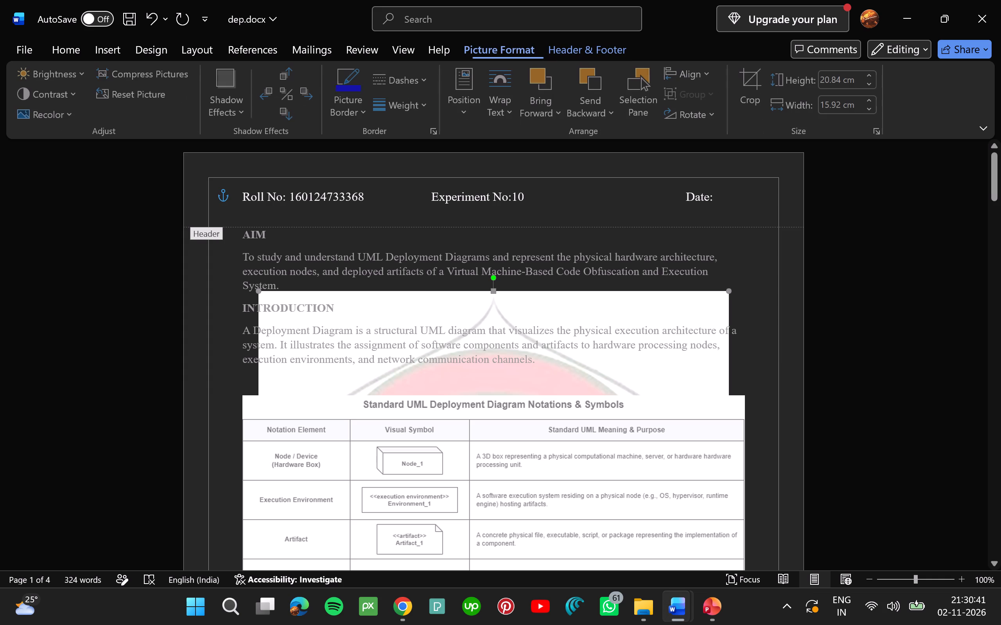
click(843, 358)
click(494, 370)
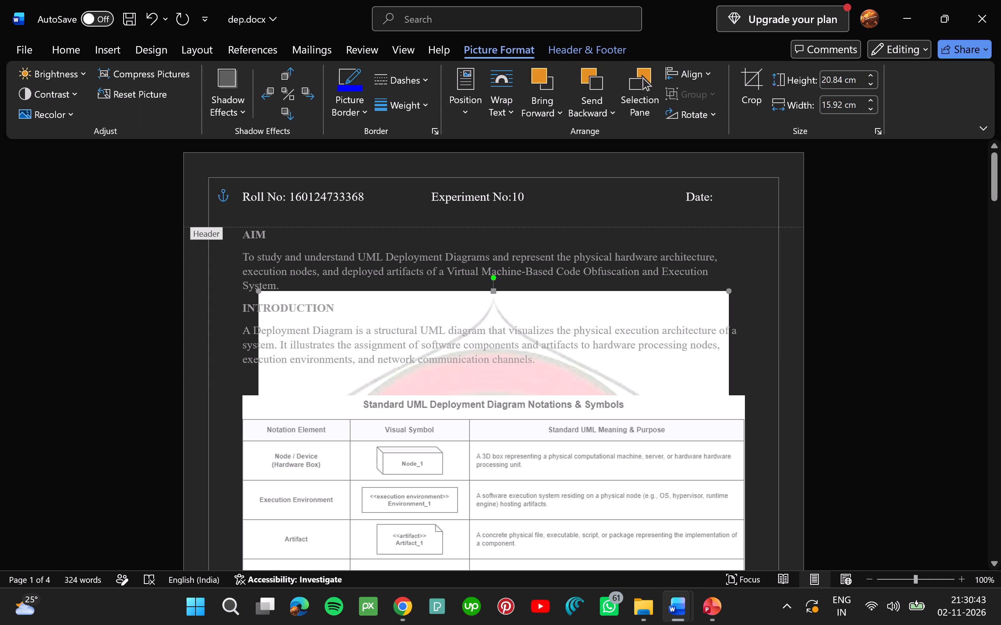
key(ctrl+s)
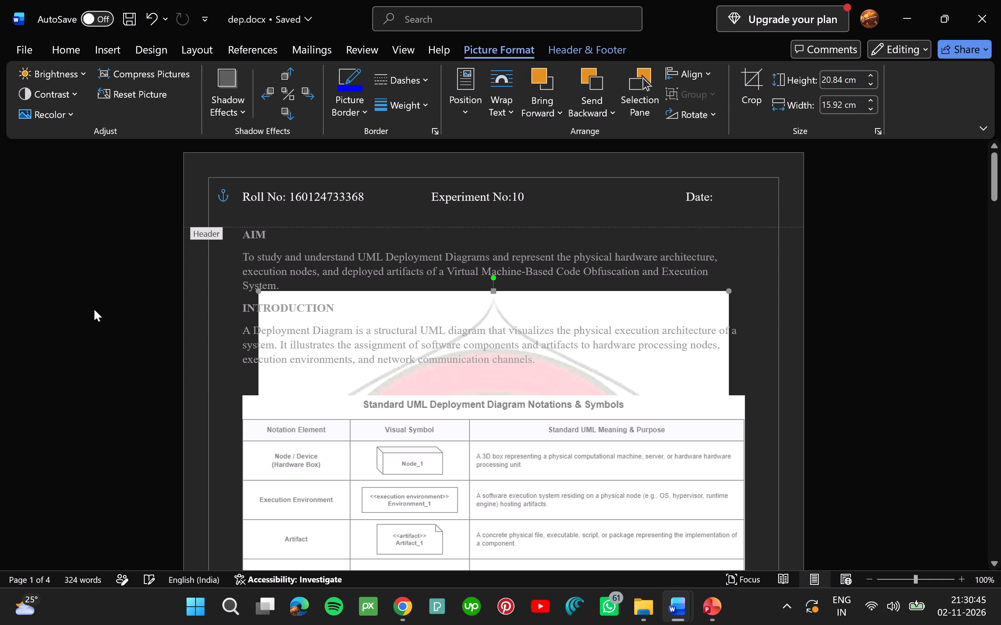
triple_click(95, 312)
click(95, 312)
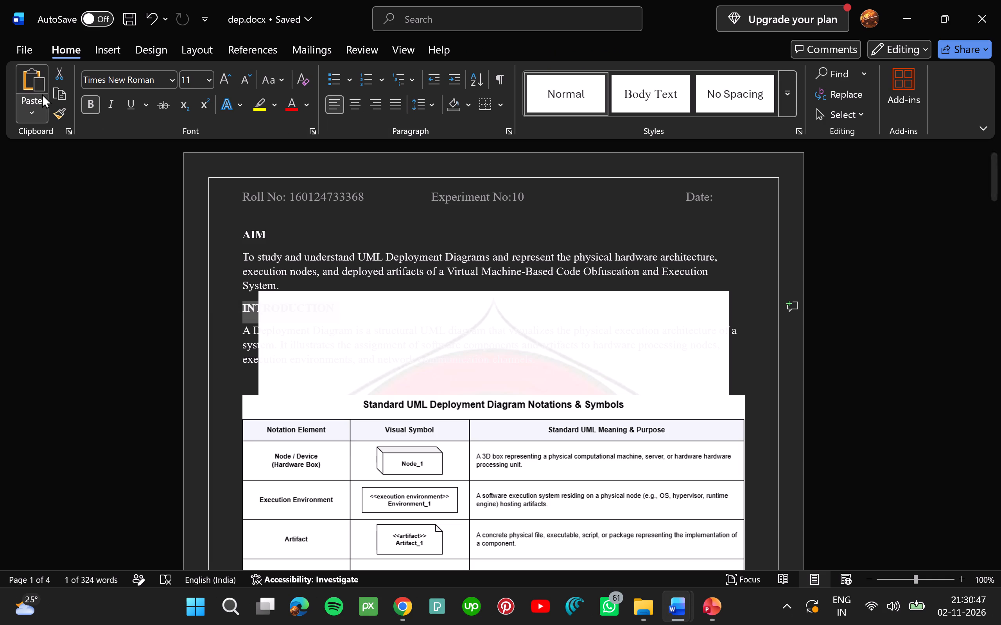
Export the document as a PDF named 368depupdated.pdf, replacing the existing file of that name.
click(24, 46)
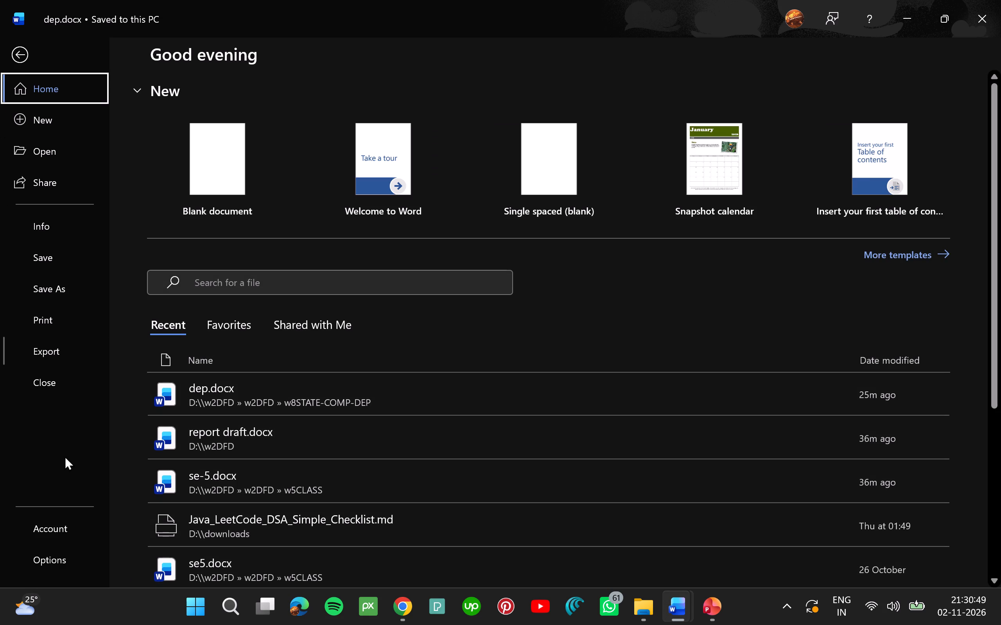
click(55, 356)
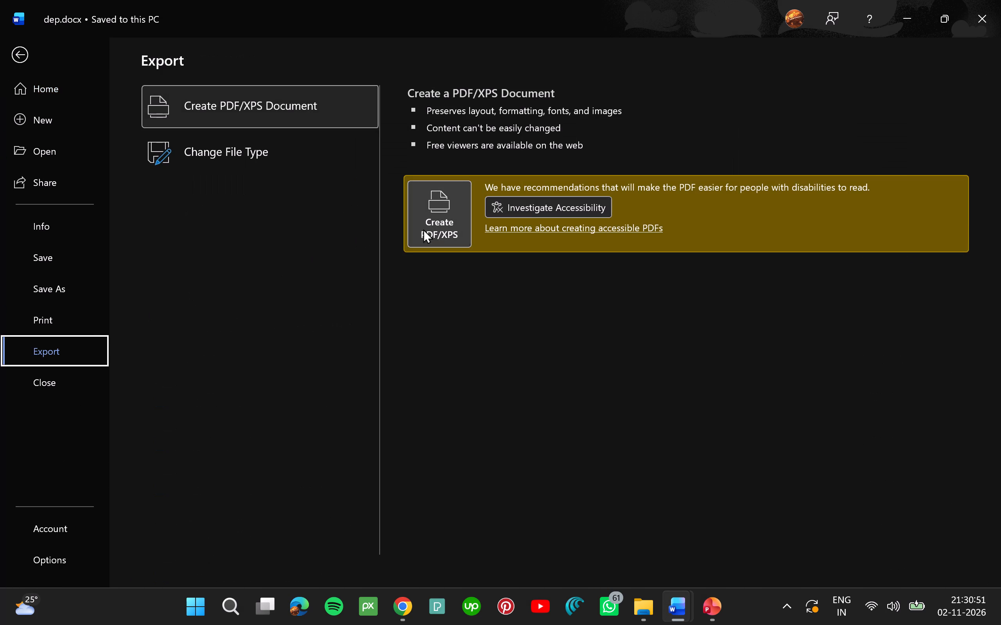
click(434, 230)
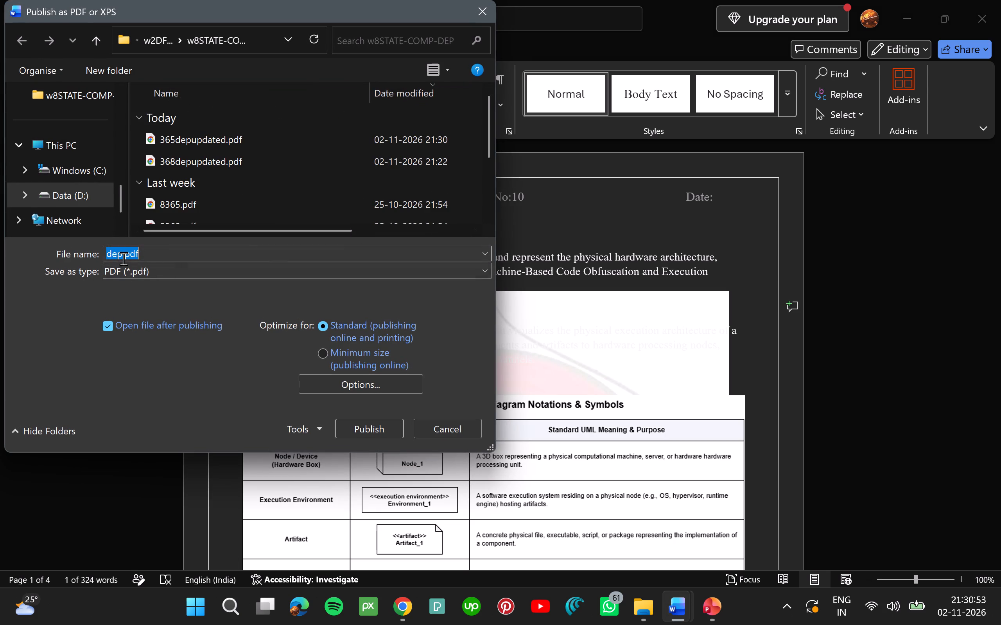
click(108, 254)
text(368)
key(Right)
key(Right)
key(Right)
text(upfda)
key(BackSpace)
key(BackSpace)
key(BackSpace)
text(dated)
key(Return)
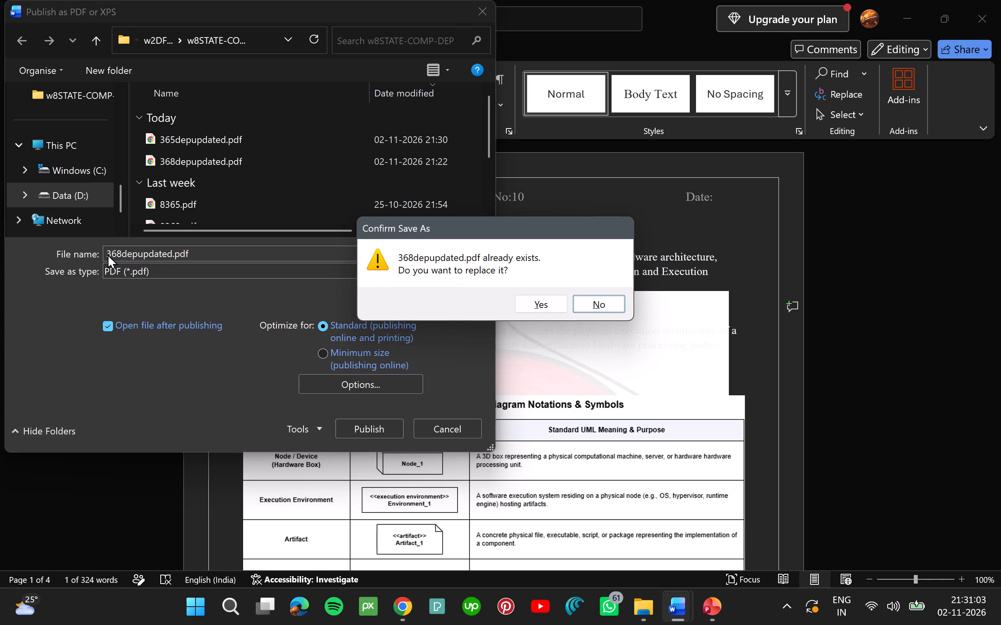
key(Left)
key(Return)
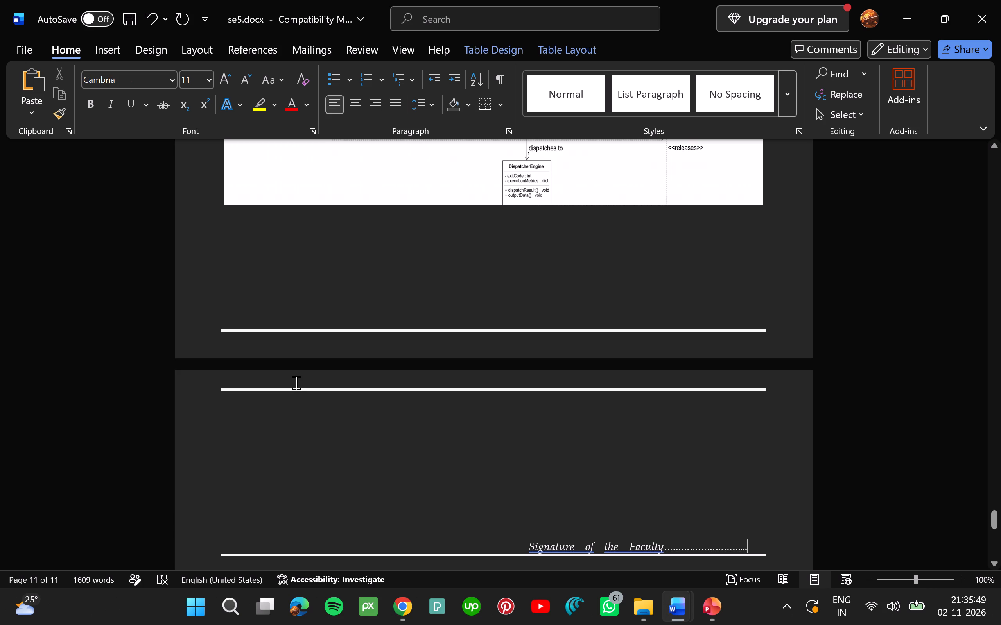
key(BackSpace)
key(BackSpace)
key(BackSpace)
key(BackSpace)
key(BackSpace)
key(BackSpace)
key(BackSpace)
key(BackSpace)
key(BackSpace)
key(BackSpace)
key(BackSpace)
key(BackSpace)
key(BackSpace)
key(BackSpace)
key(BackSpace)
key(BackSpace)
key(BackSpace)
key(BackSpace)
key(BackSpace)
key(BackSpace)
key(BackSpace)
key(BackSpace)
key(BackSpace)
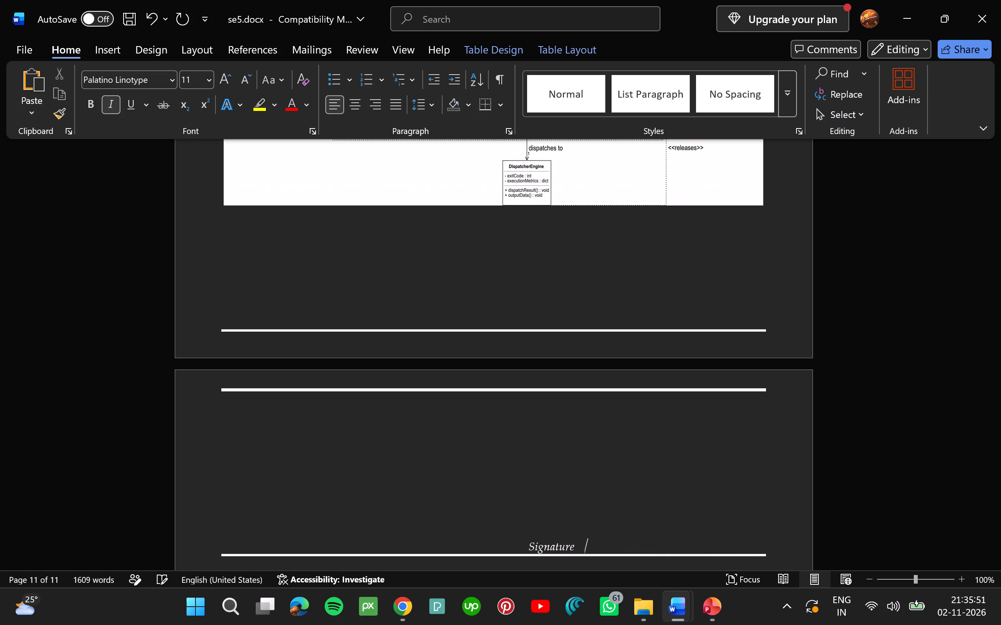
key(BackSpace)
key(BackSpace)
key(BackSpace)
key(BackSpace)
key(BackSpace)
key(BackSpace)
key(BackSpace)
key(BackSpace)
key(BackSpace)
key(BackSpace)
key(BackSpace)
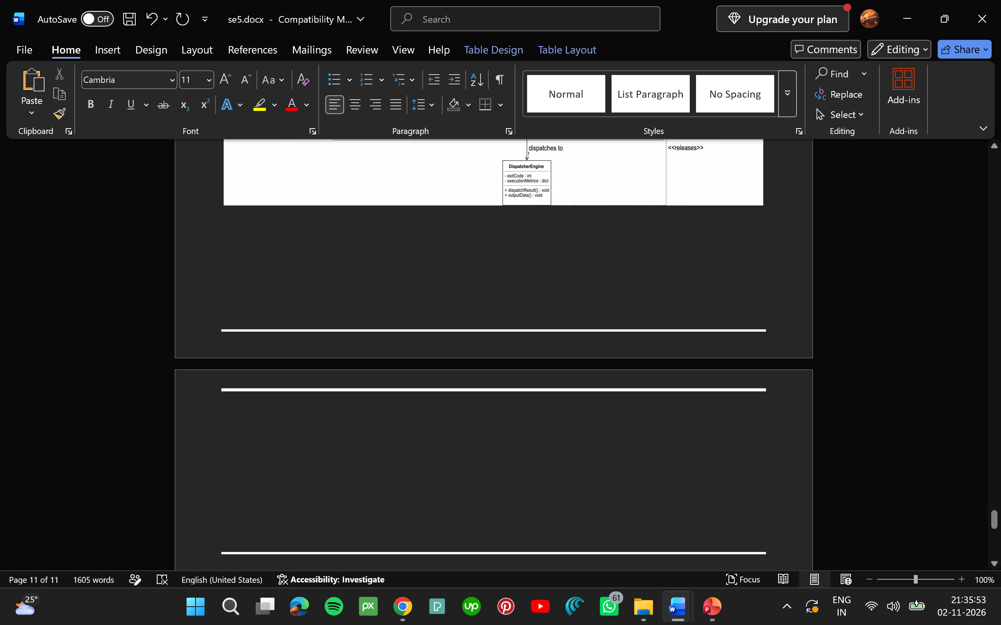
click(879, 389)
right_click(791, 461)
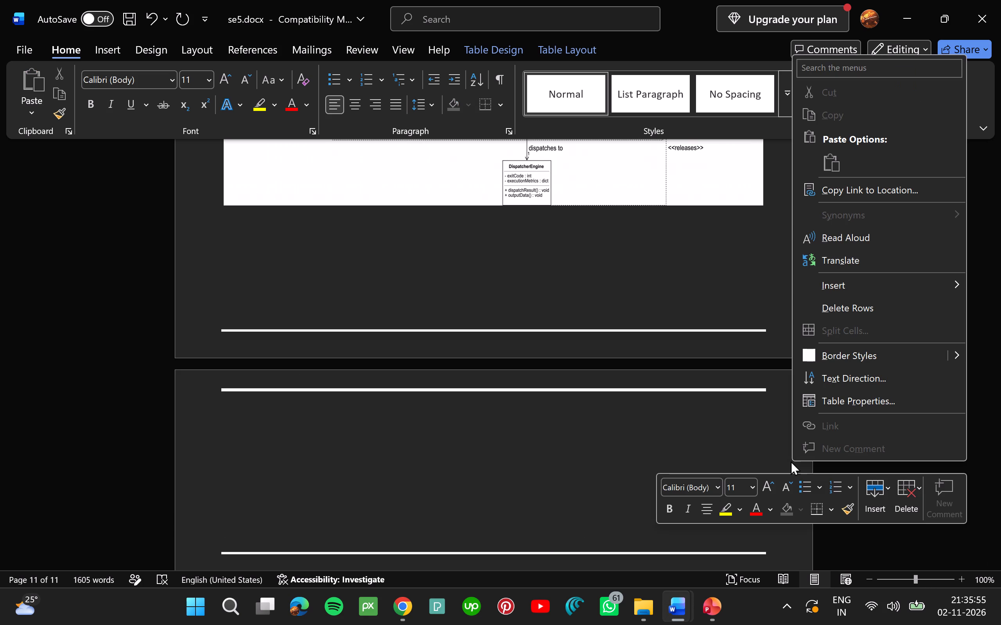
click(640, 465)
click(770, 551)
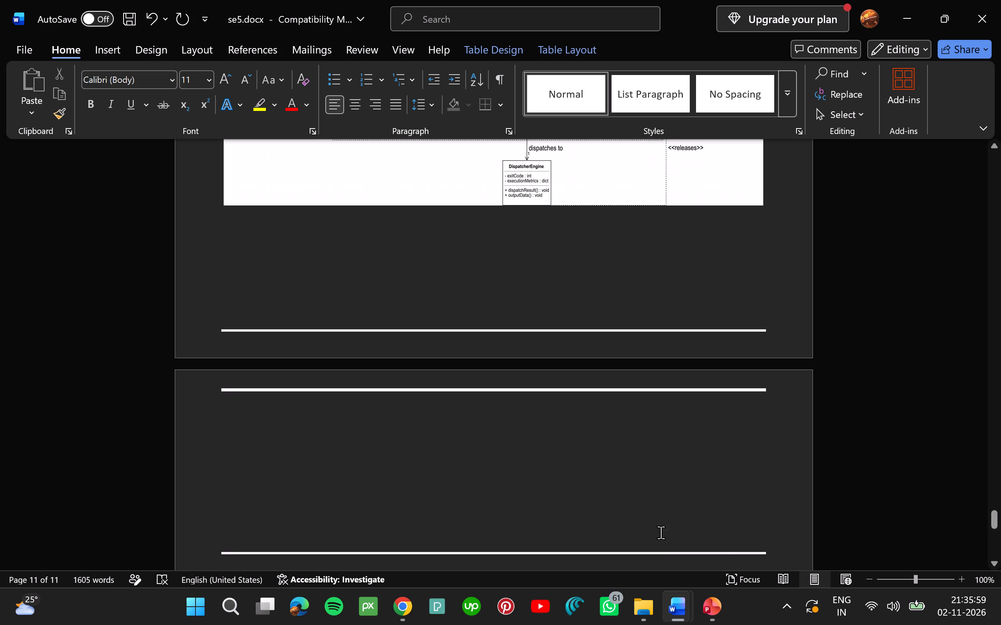
Delete the remaining empty lines inside the last page's frame back to the class diagram page, removing the extra page, and save se5.docx.
click(549, 515)
key(BackSpace)
key(BackSpace)
key(BackSpace)
key(BackSpace)
key(BackSpace)
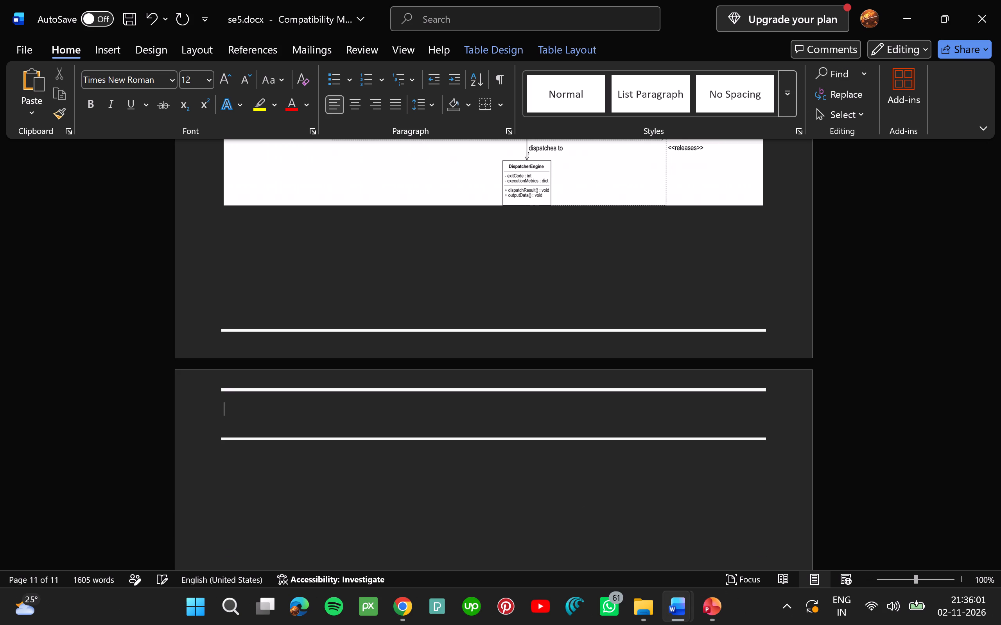
key(BackSpace)
key(BackSpace)
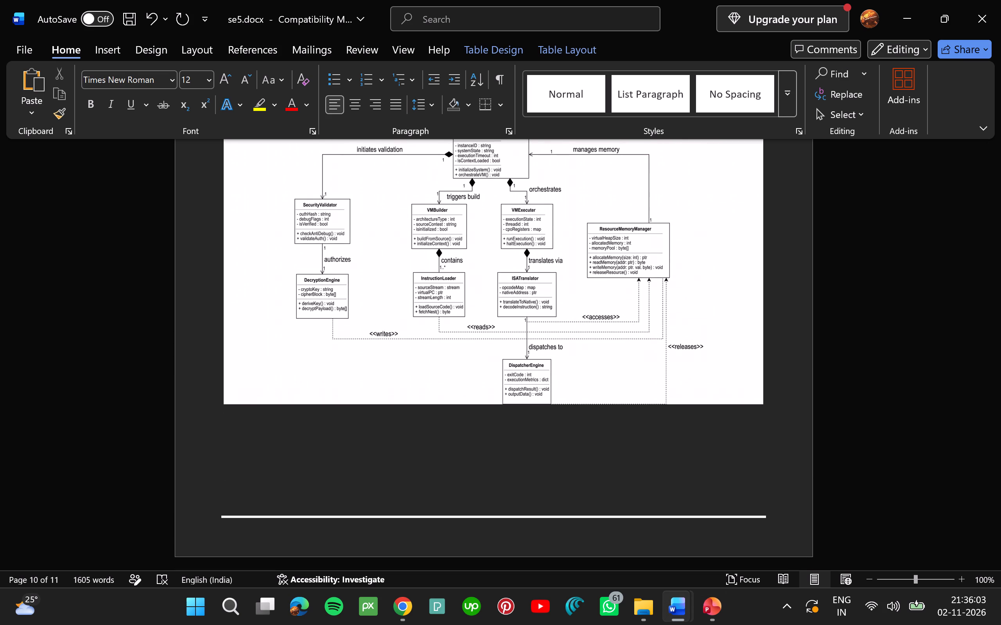
key(BackSpace)
scroll(549, 515, down, 2)
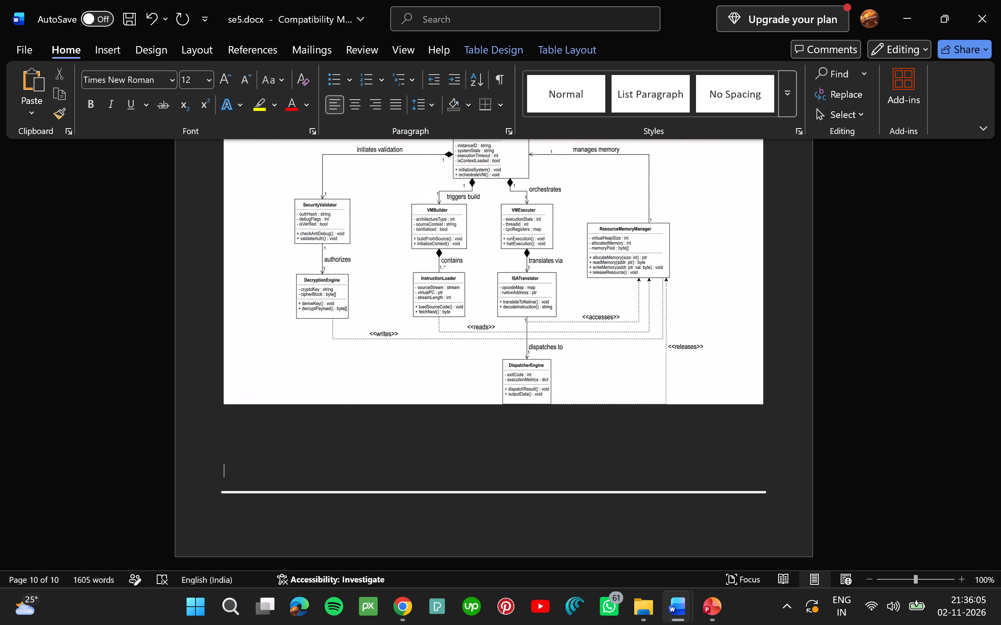
scroll(171, 506, right, 1)
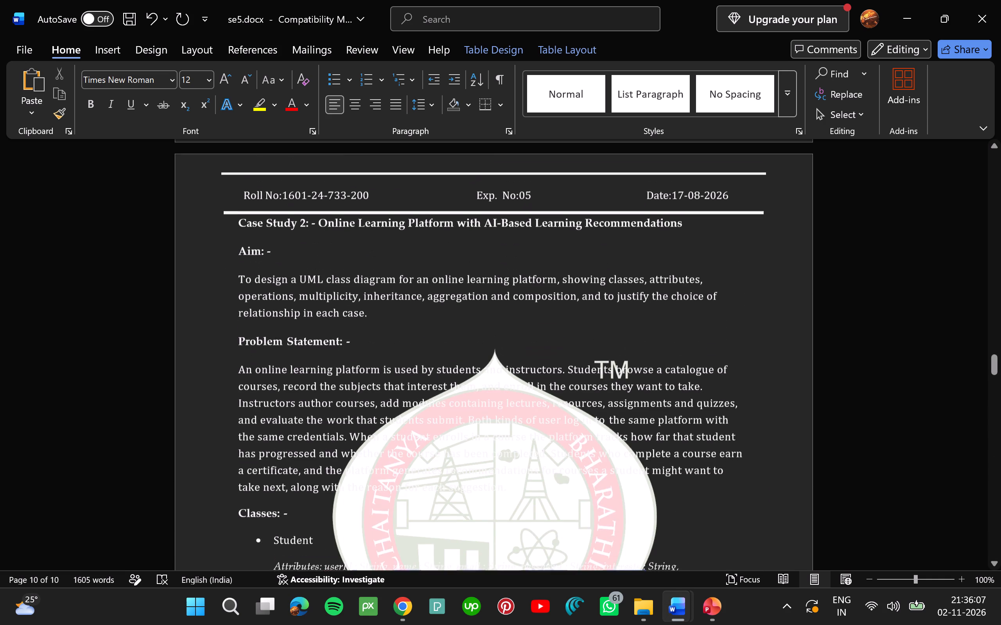
scroll(171, 506, right, 1)
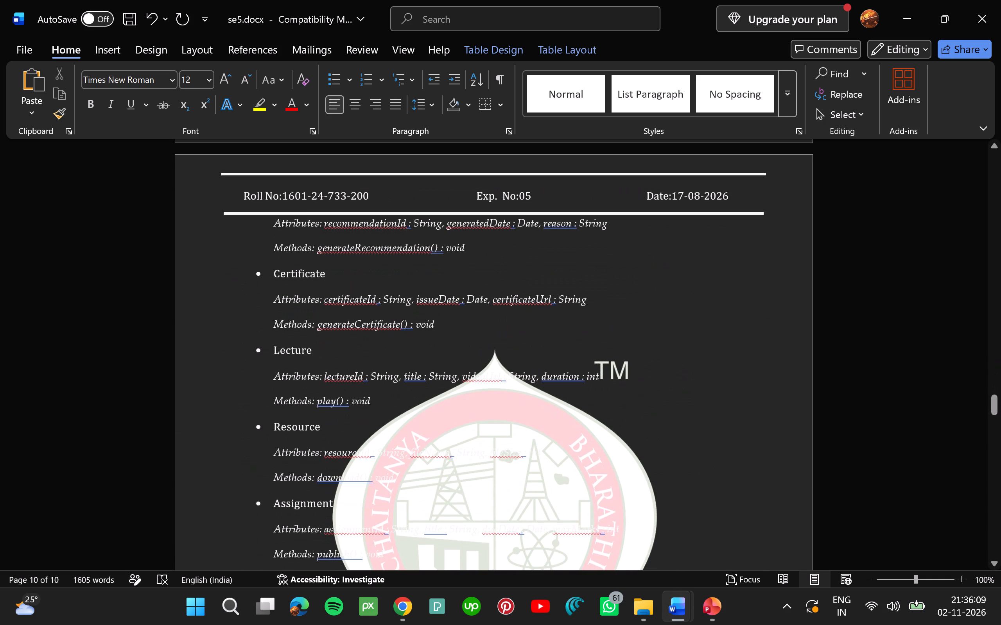
scroll(171, 506, right, 1)
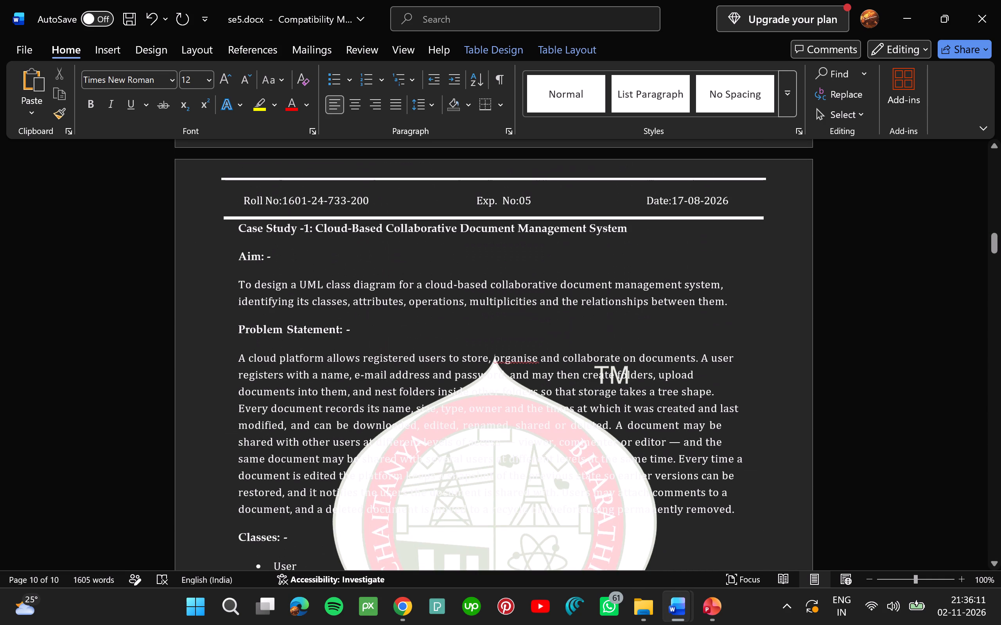
key(ctrl+s)
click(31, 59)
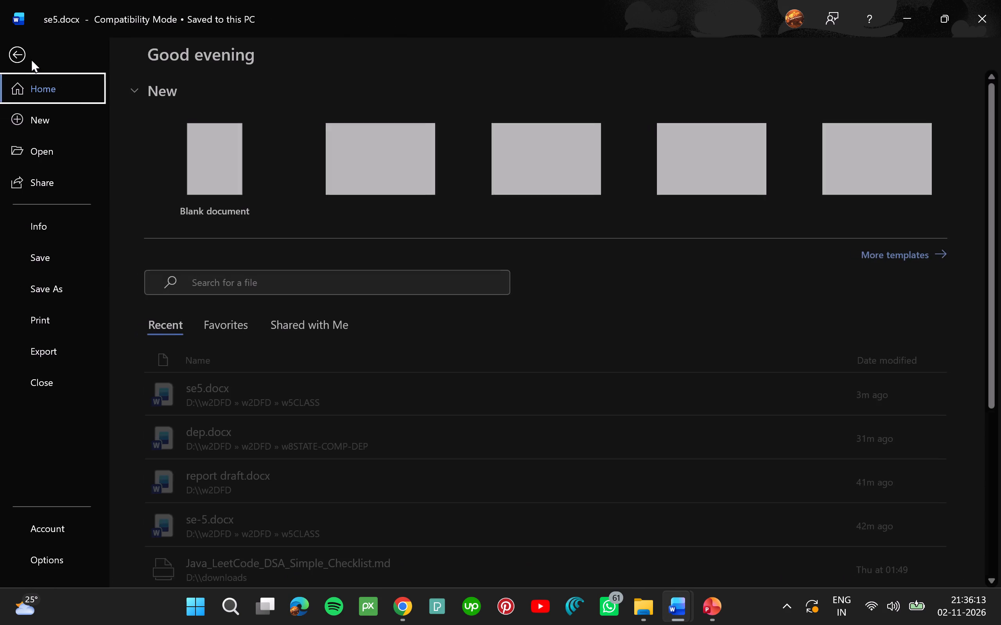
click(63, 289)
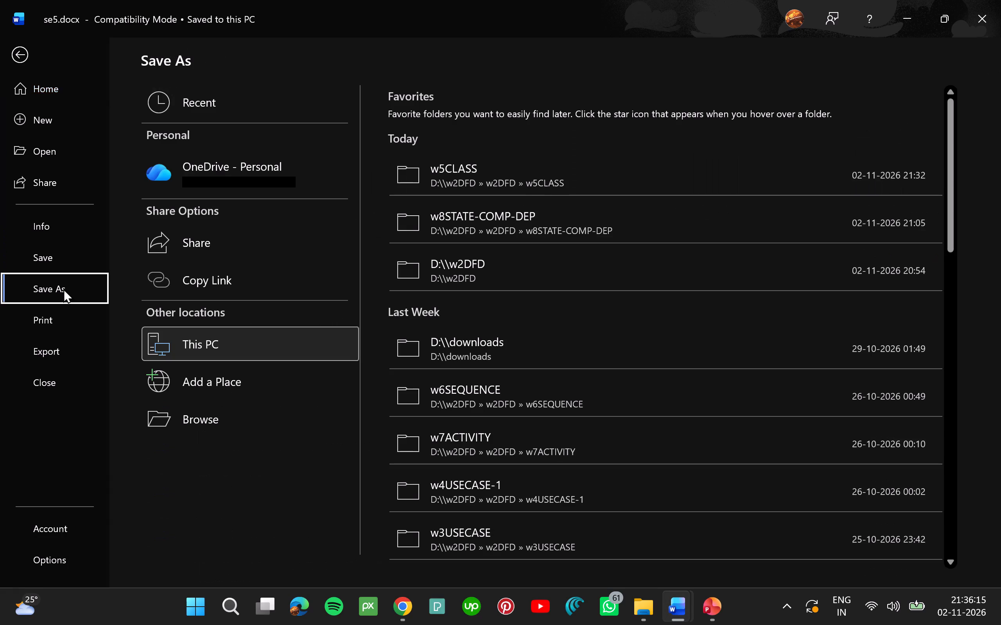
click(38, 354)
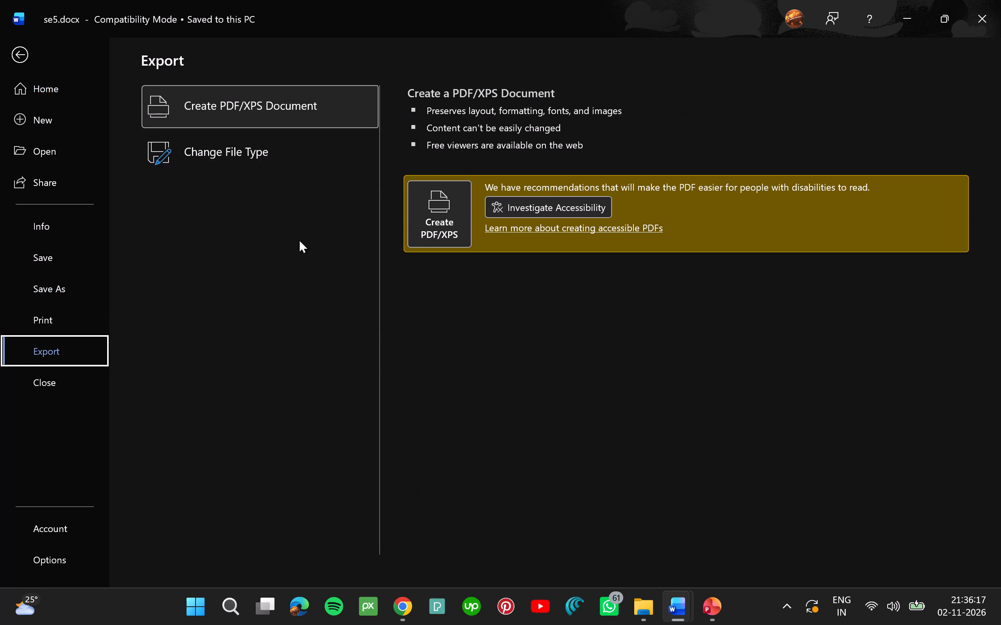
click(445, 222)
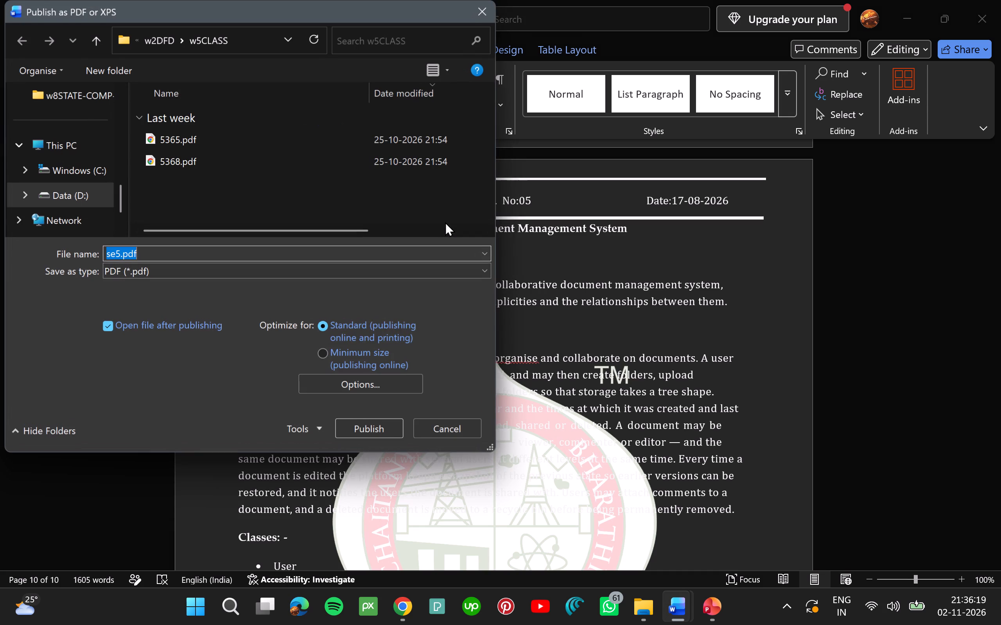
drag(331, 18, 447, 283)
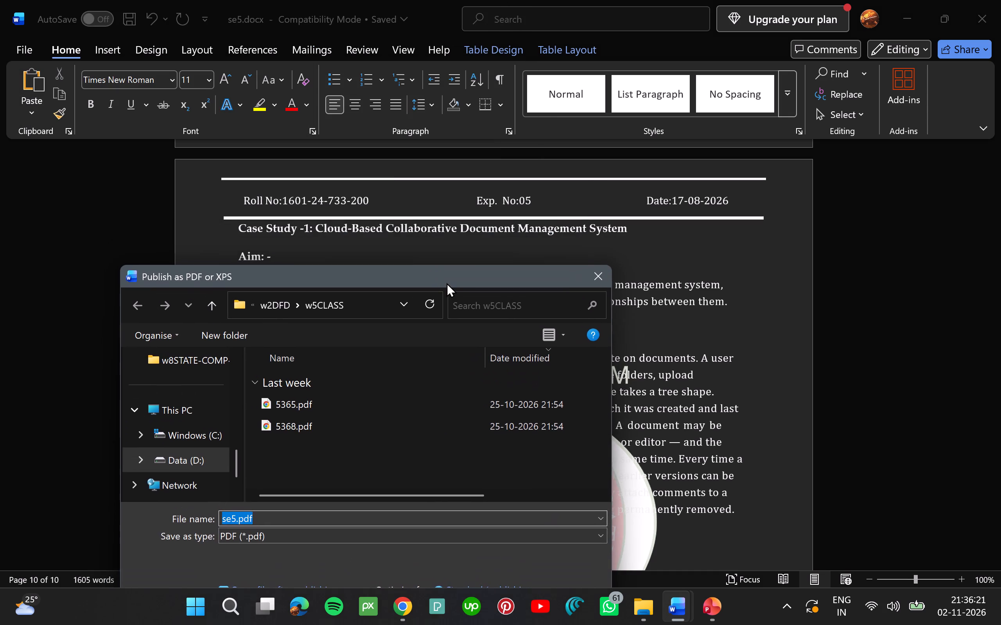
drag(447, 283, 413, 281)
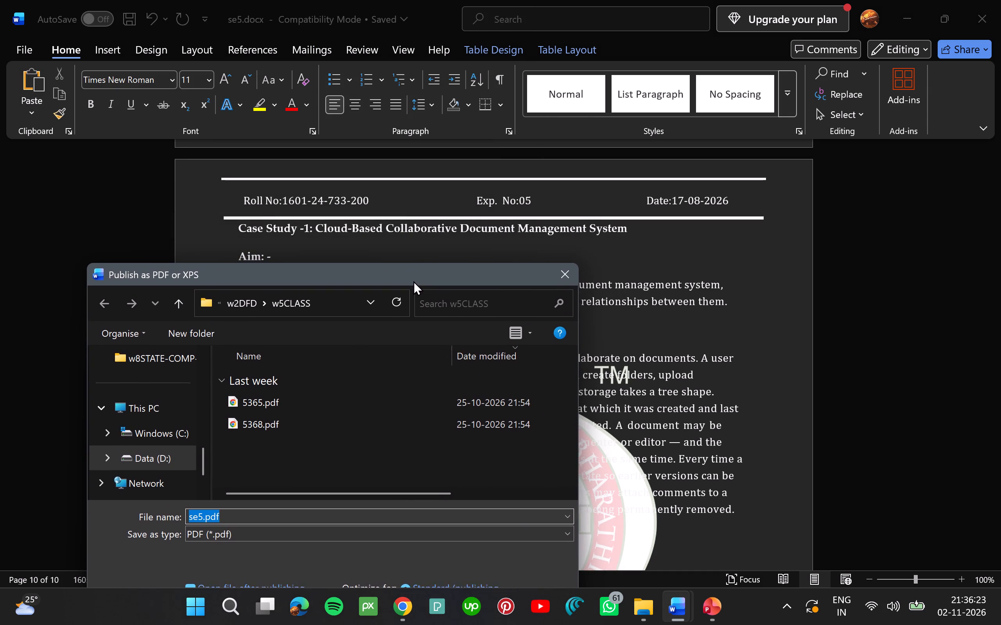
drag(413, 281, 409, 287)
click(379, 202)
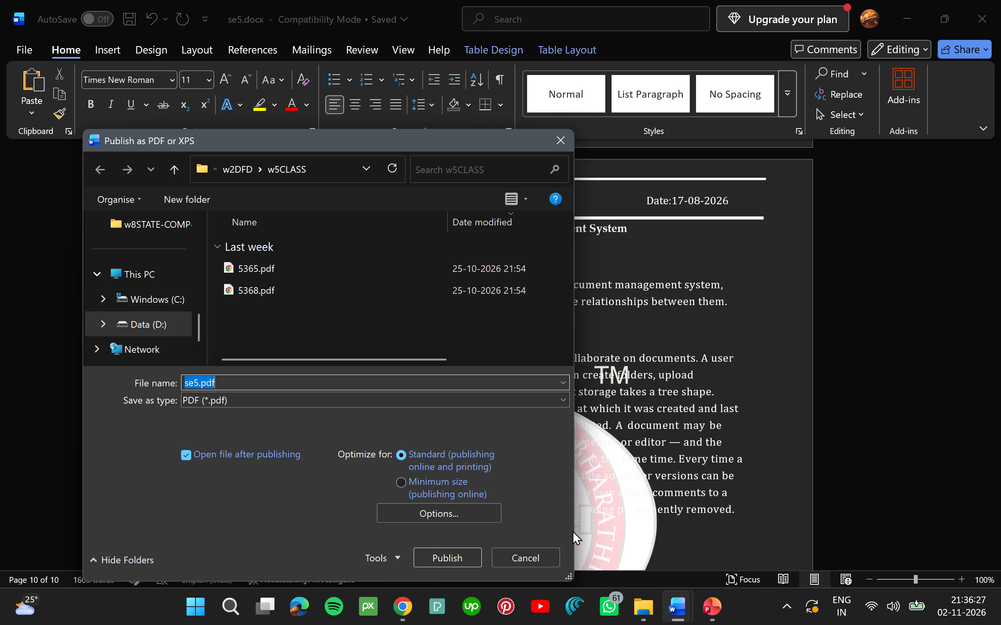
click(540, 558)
Change the last three digits of the roll number to 368 in the Case Study 1 page header and save the document.
click(366, 200)
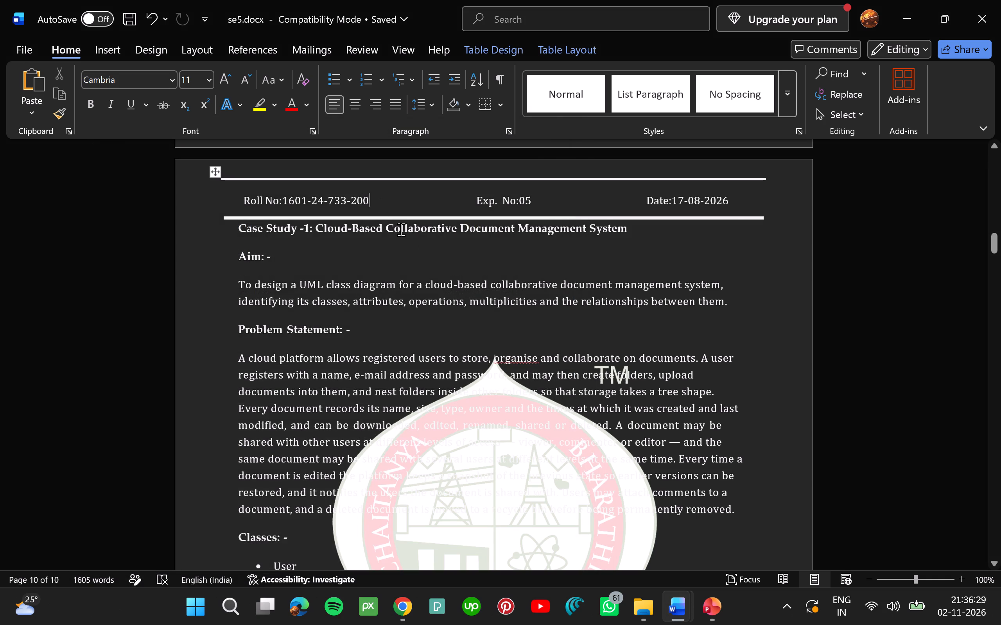
key(BackSpace)
key(BackSpace)
key(BackSpace)
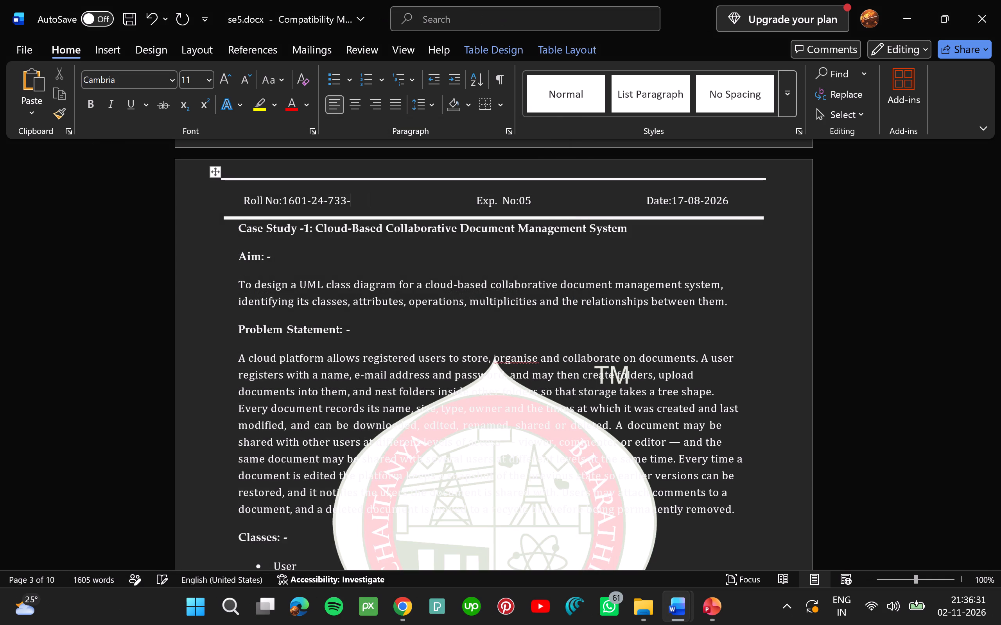
text(368)
click(526, 307)
click(456, 331)
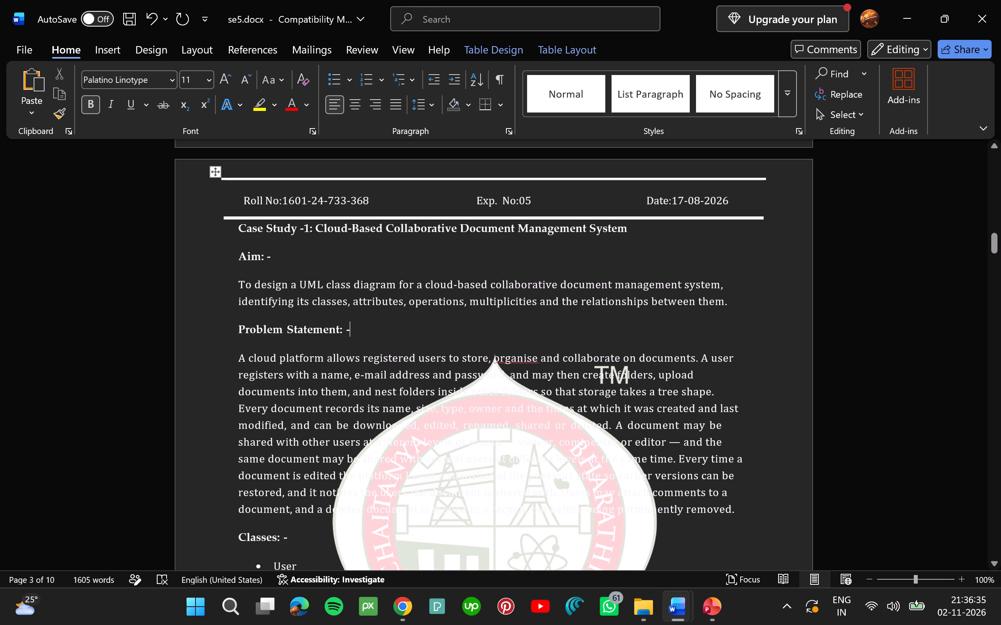
key(ctrl+s)
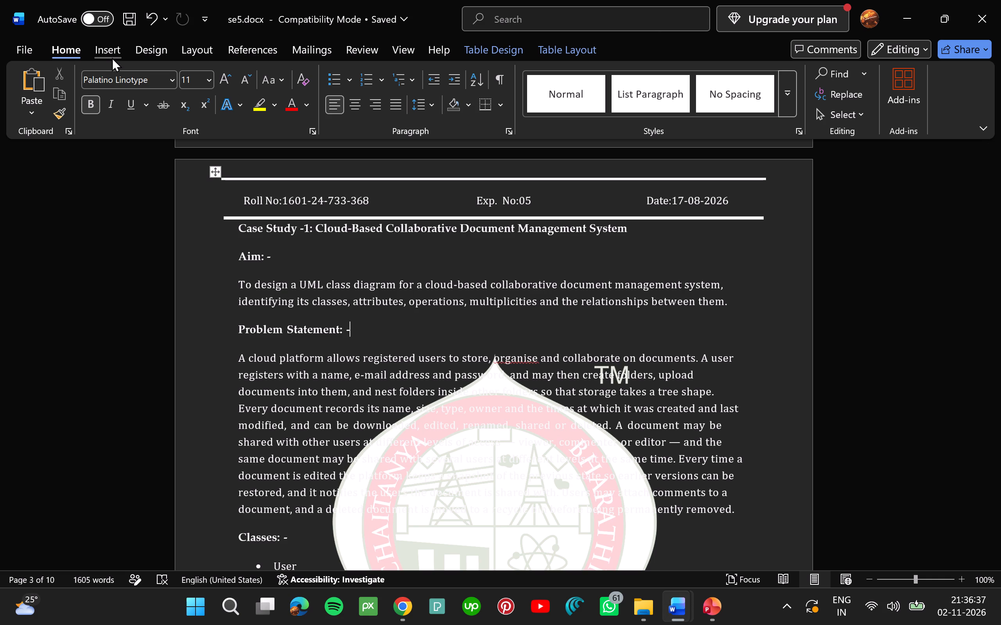
Export the document as a PDF named 368se5.pdf in the w5CLASS folder.
click(33, 56)
click(51, 347)
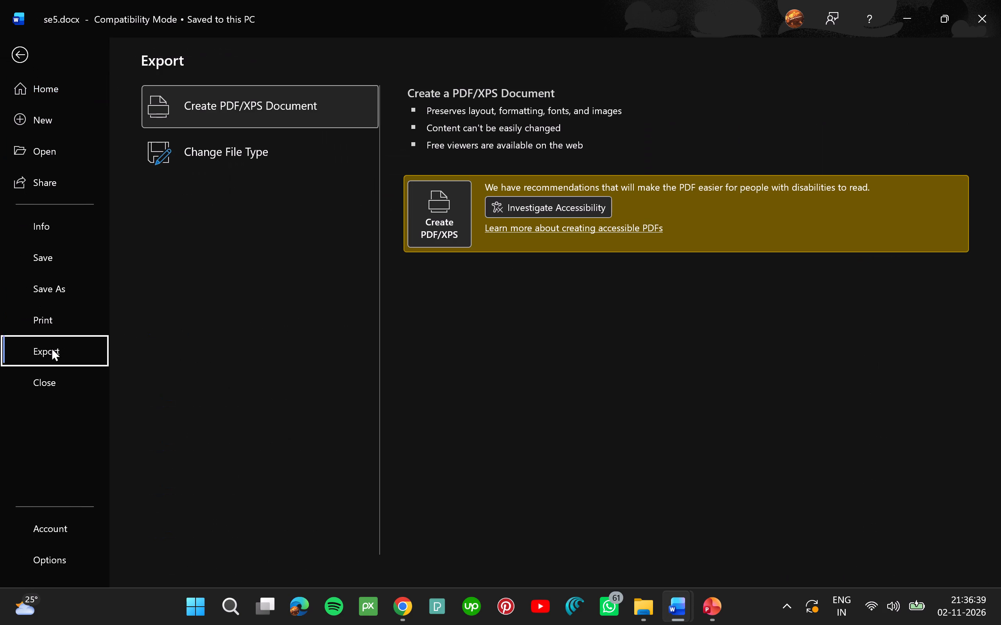
click(436, 223)
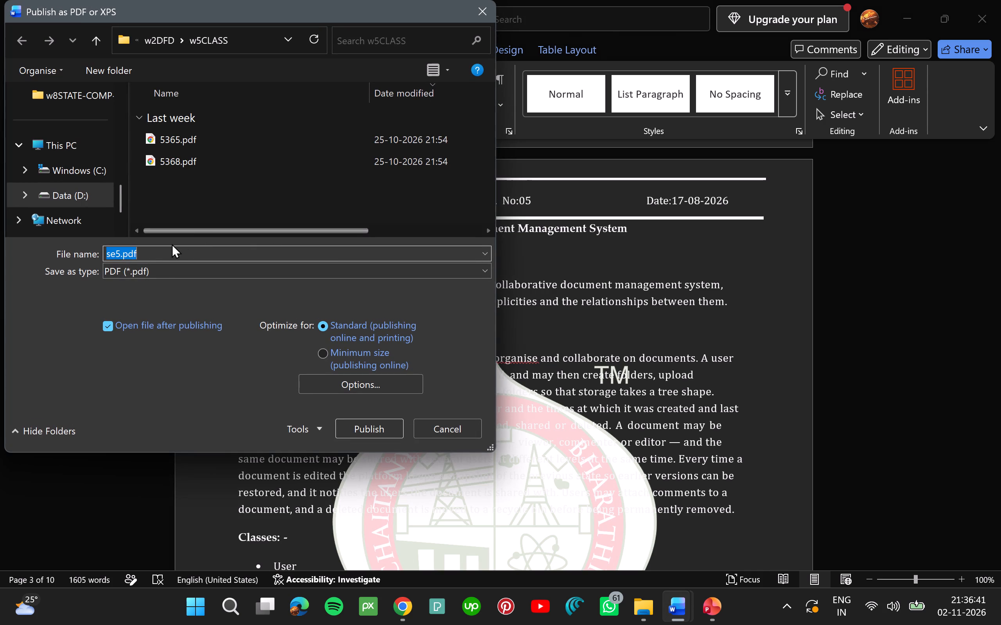
click(106, 253)
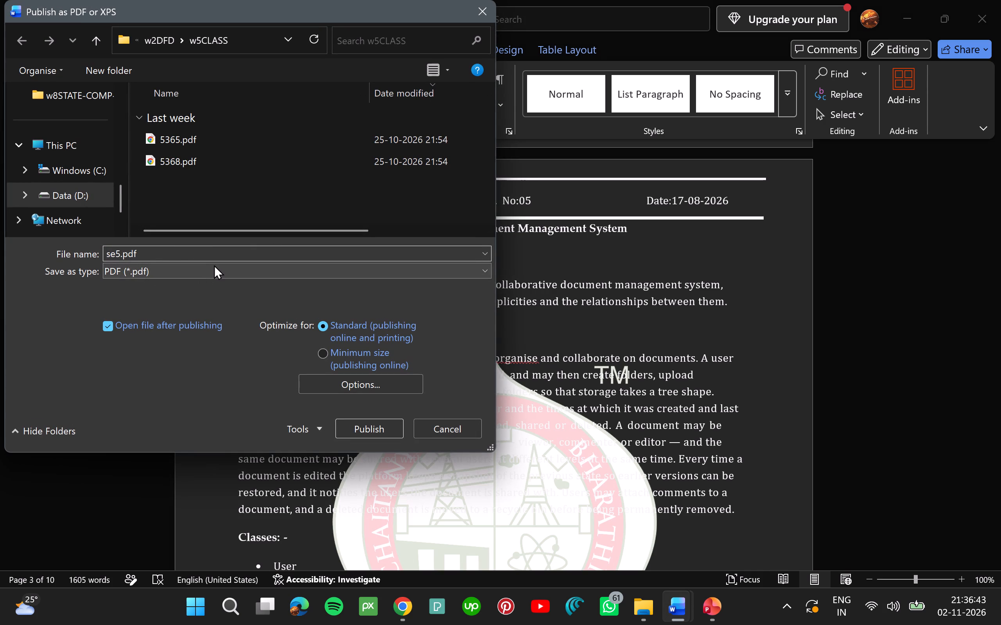
text(368)
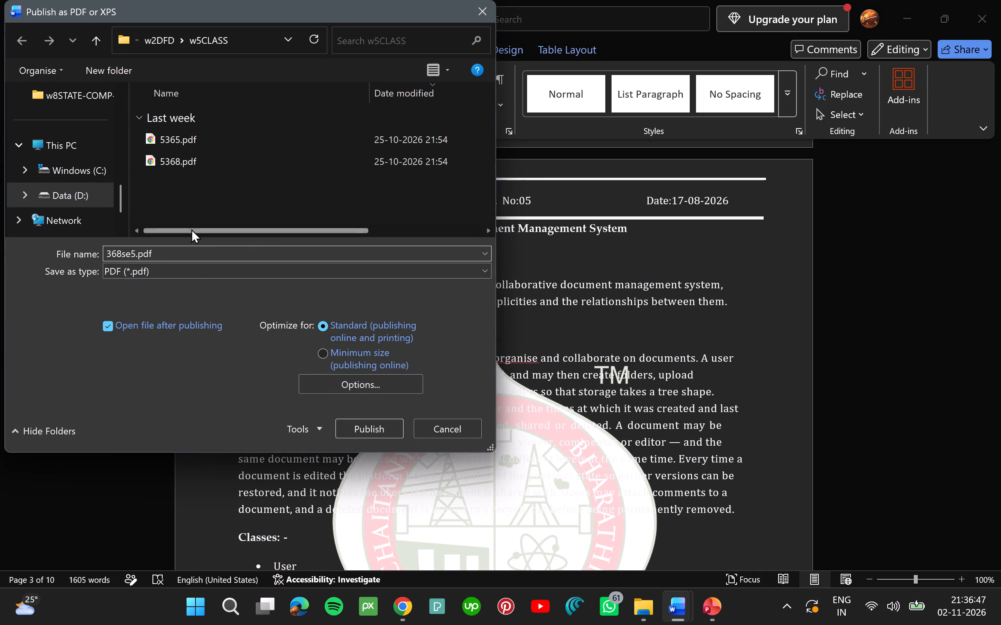
click(372, 430)
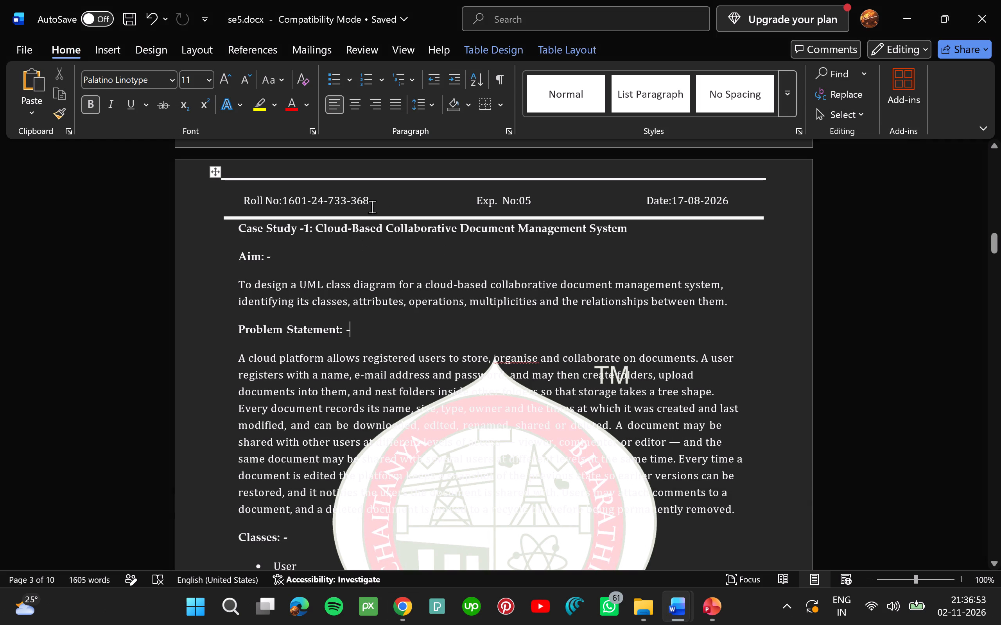
Change the ending of the roll number to 365 in the Case Study 1 page header and save the document.
click(368, 200)
key(BackSpace)
key(5)
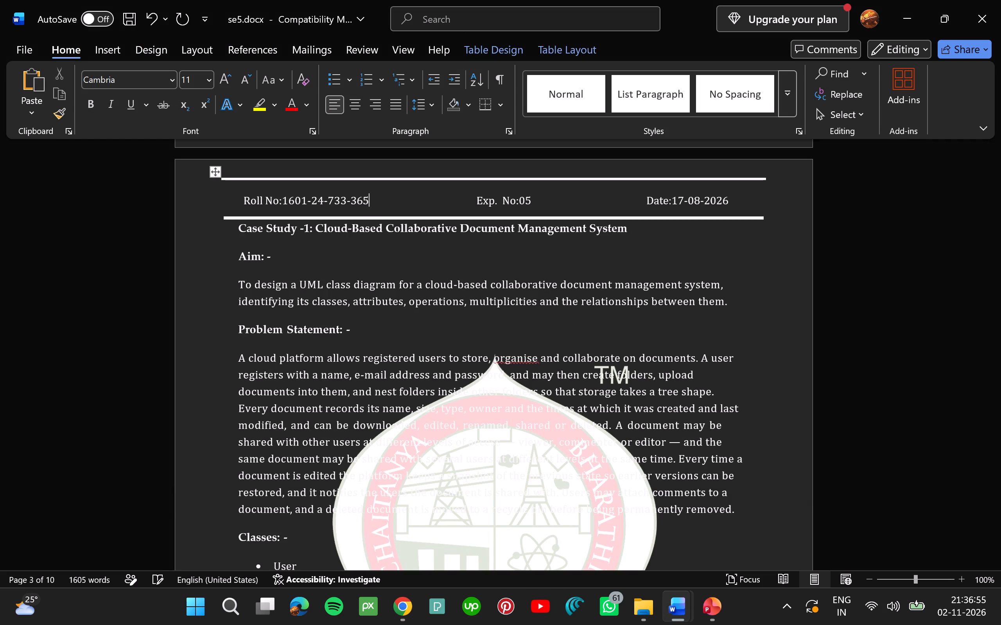
click(357, 332)
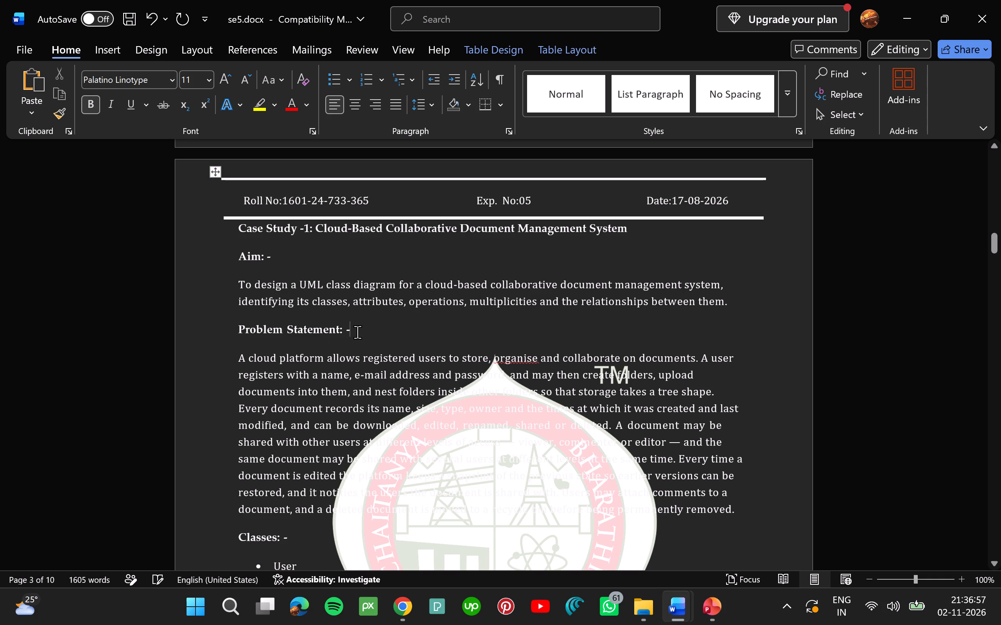
key(ctrl+s)
Export the document as a PDF named 365se5.pdf in the w5CLASS folder and minimize the PDF viewer that opens.
click(23, 47)
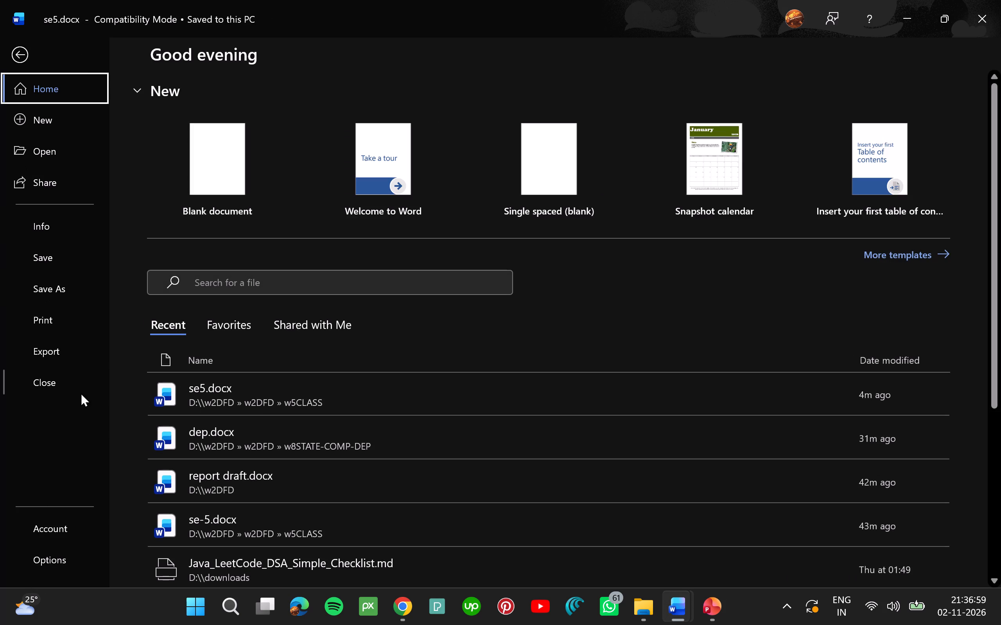
click(64, 356)
click(438, 213)
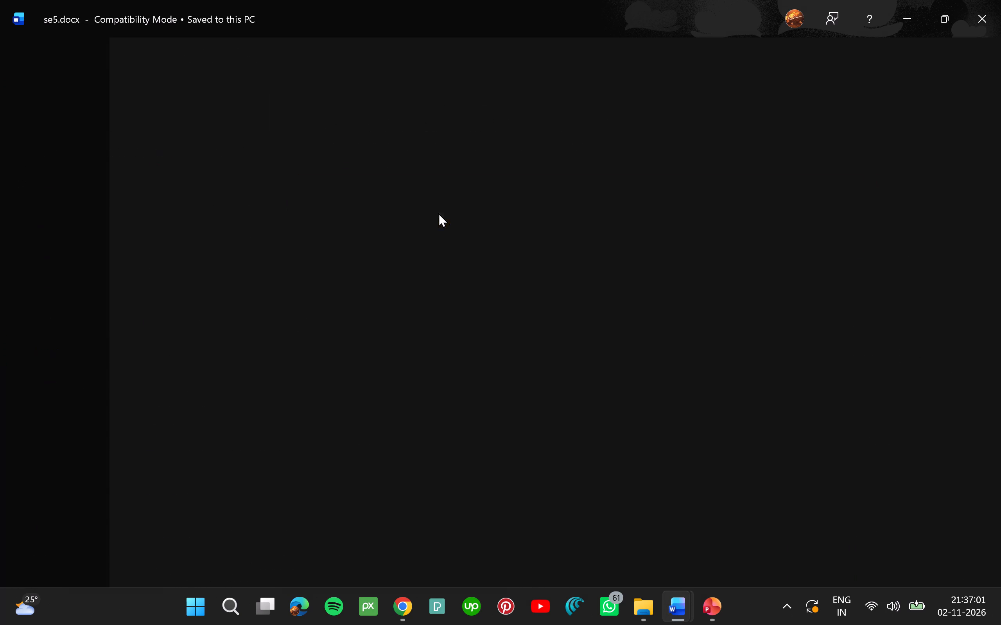
click(106, 253)
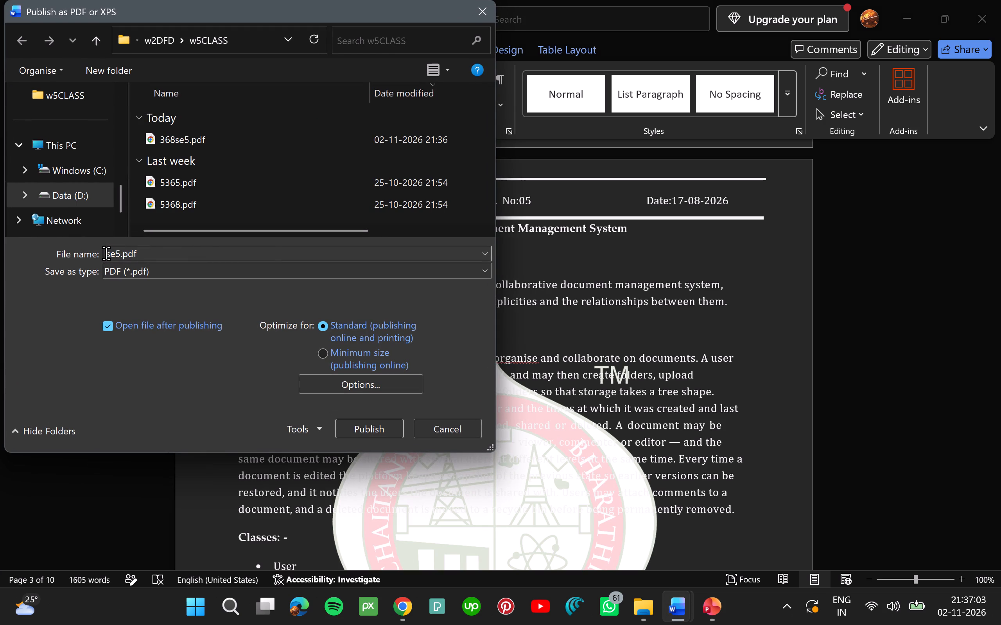
text(35)
key(BackSpace)
text(65)
key(Return)
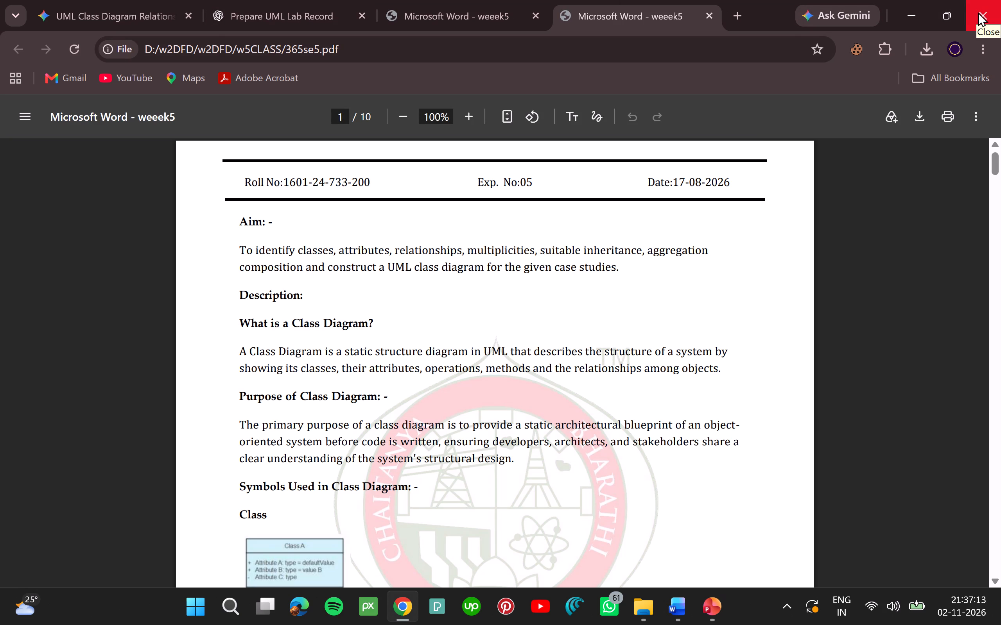
click(918, 4)
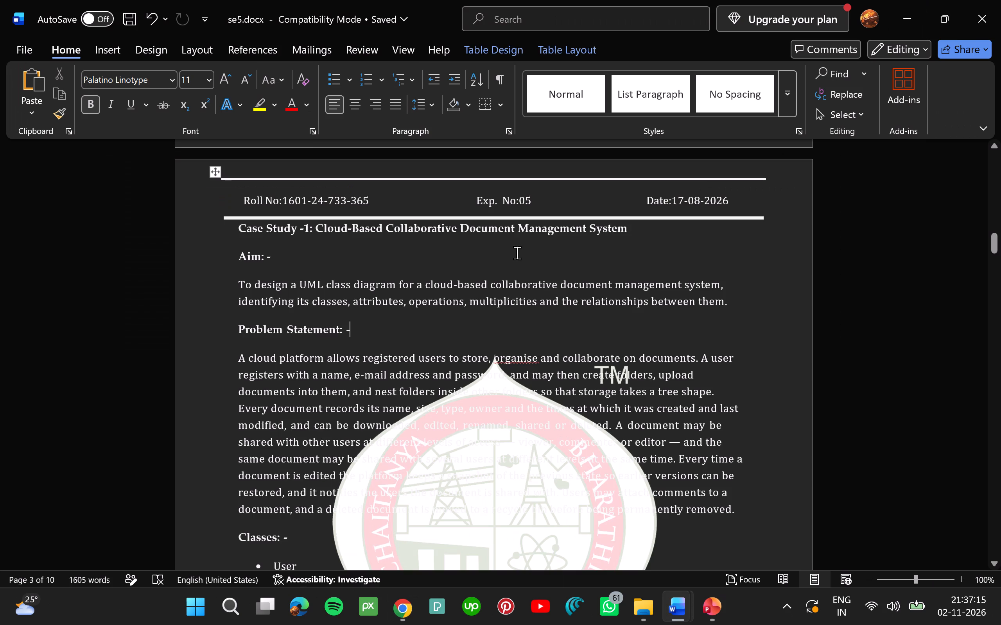
Close se5.docx, dep.docx, report draft.docx, the presentation and the File Explorer window.
click(994, 11)
click(994, 11)
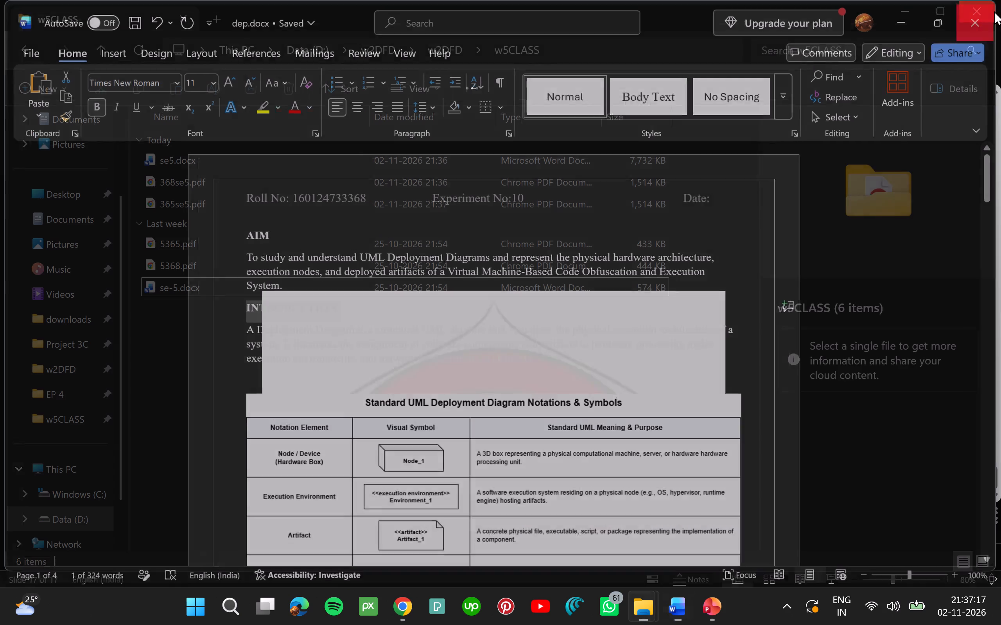
click(994, 11)
click(994, 11)
click(994, 11)
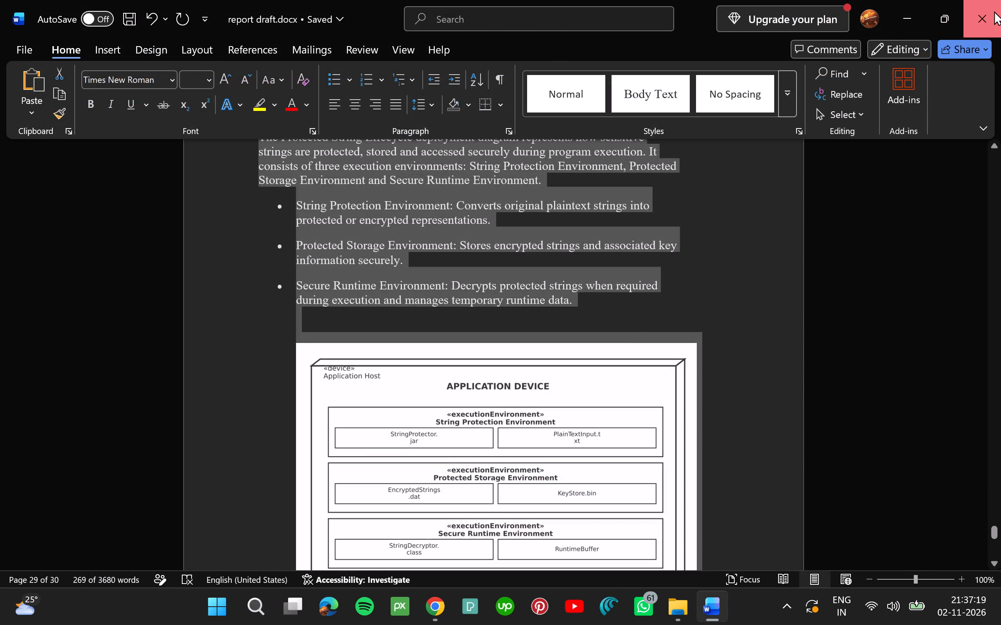
click(994, 11)
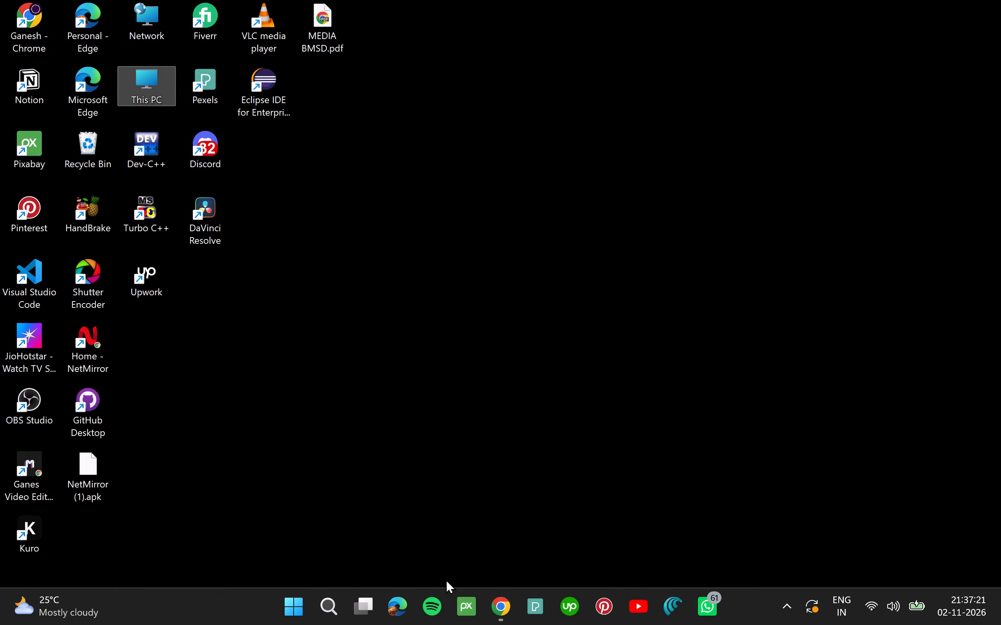
Open the w2DFD folder from This PC in File Explorer.
double_click(142, 84)
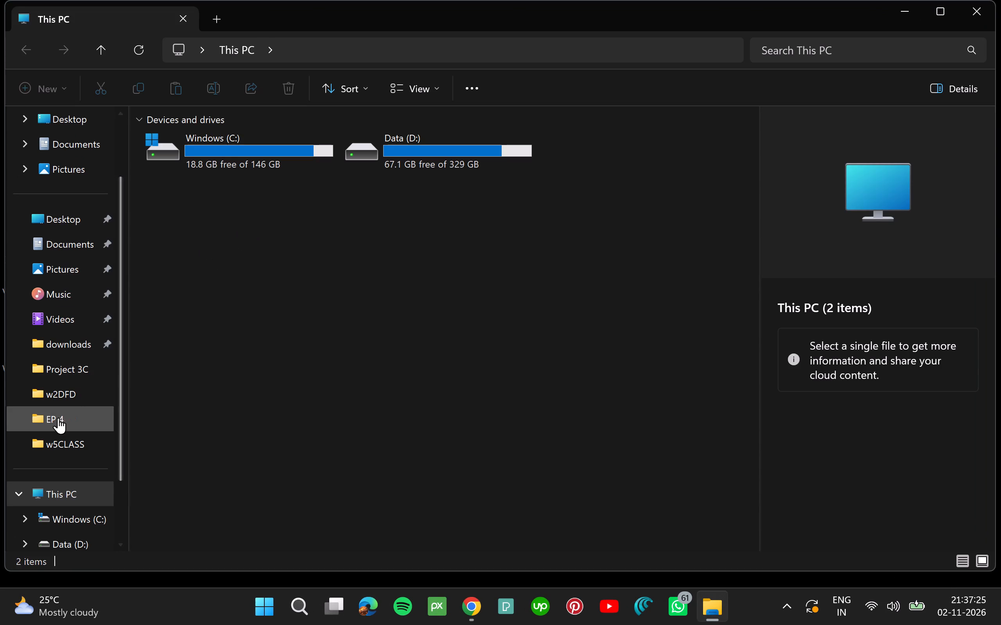
click(57, 438)
click(71, 391)
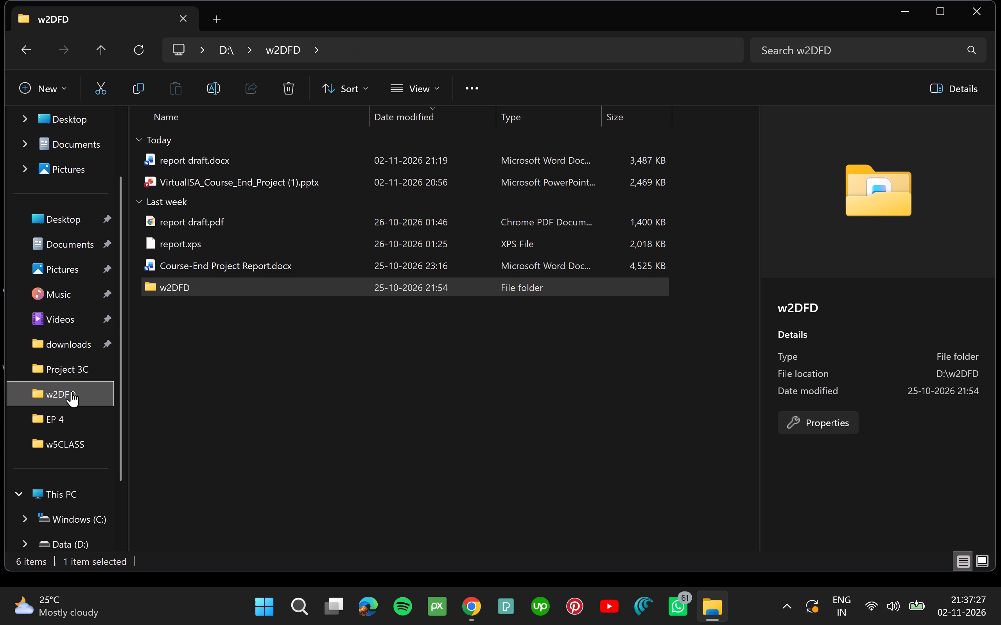
Open report draft.pdf from the w2DFD folder, look through its contents table, use case and class diagram pages, and close it.
click(224, 157)
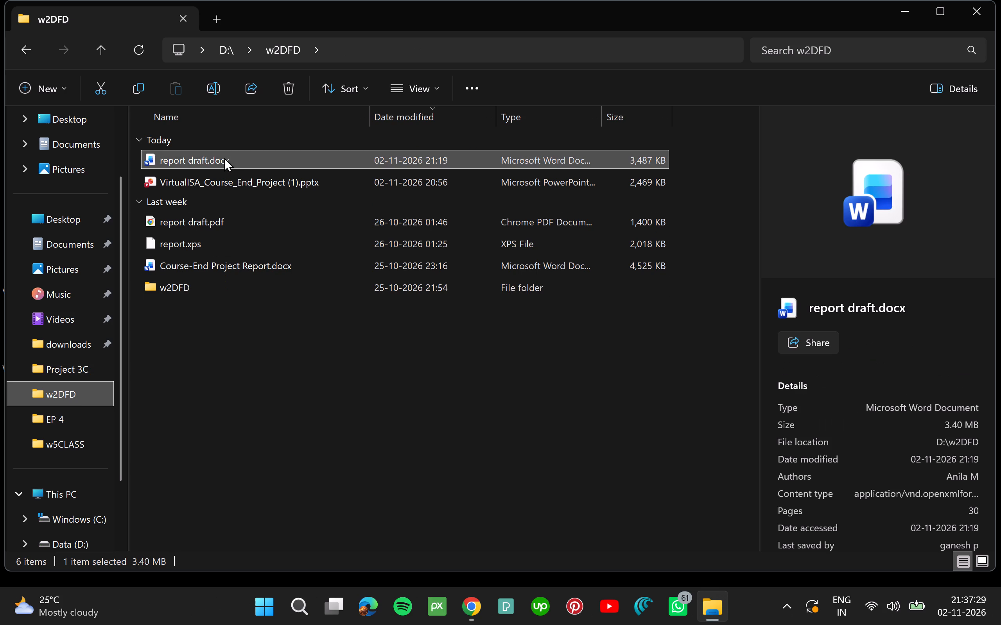
click(210, 223)
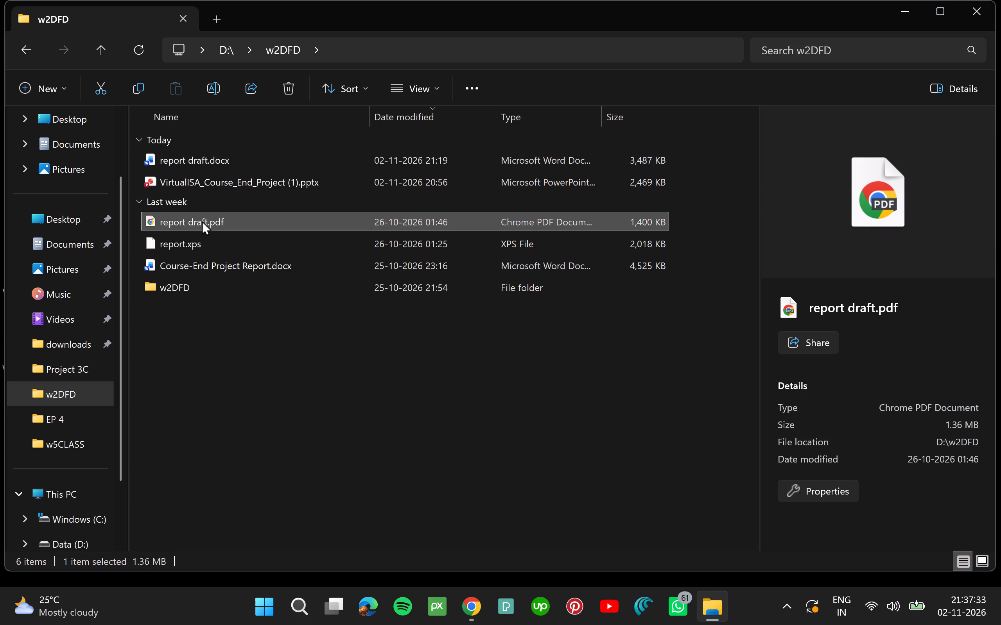
double_click(202, 221)
scroll(369, 340, down, 14)
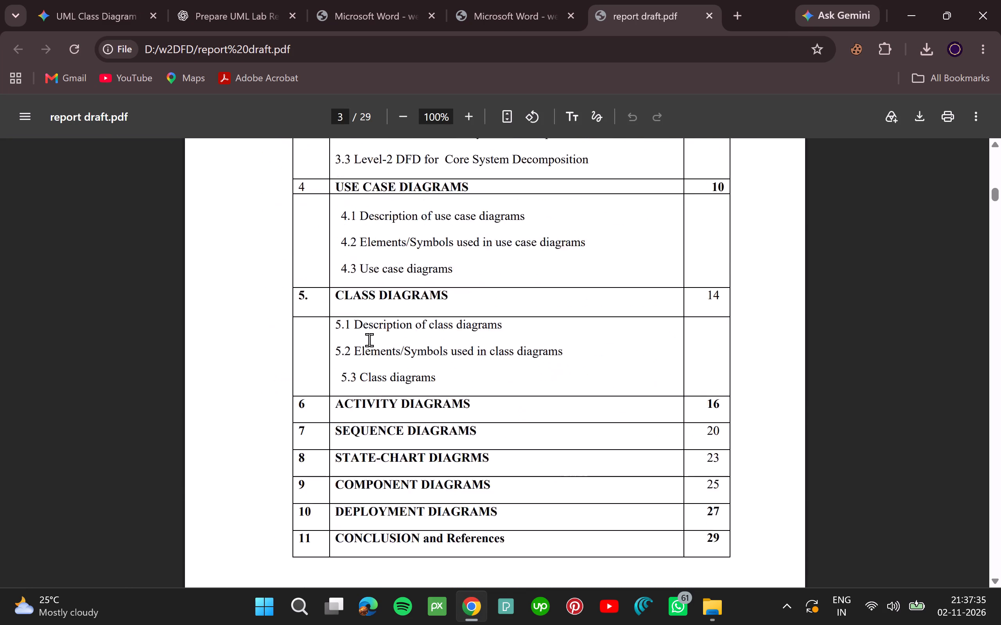
scroll(369, 340, down, 19)
scroll(369, 340, down, 7)
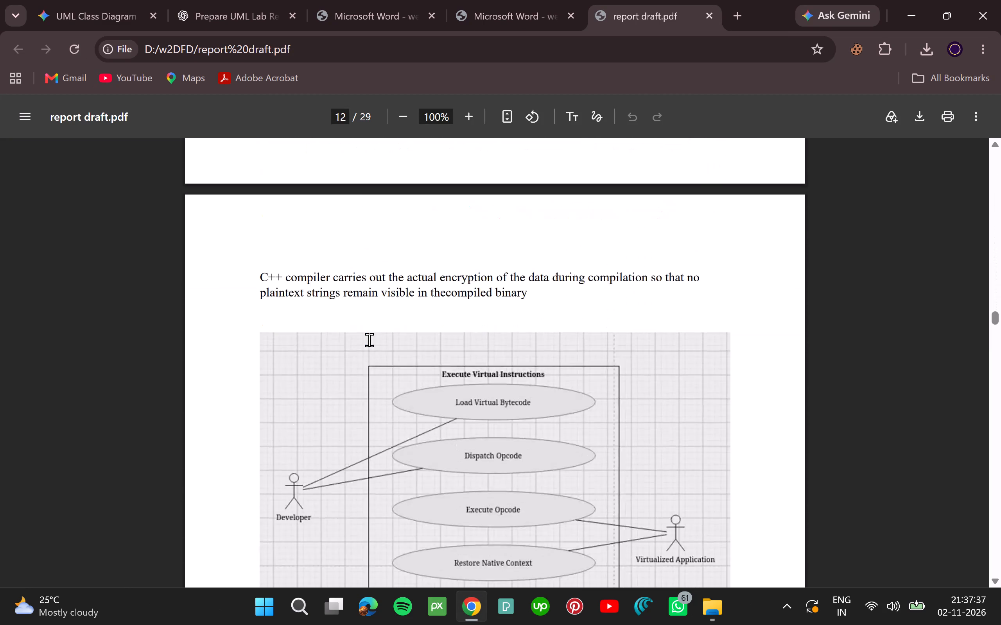
scroll(369, 340, down, 4)
scroll(369, 340, up, 9)
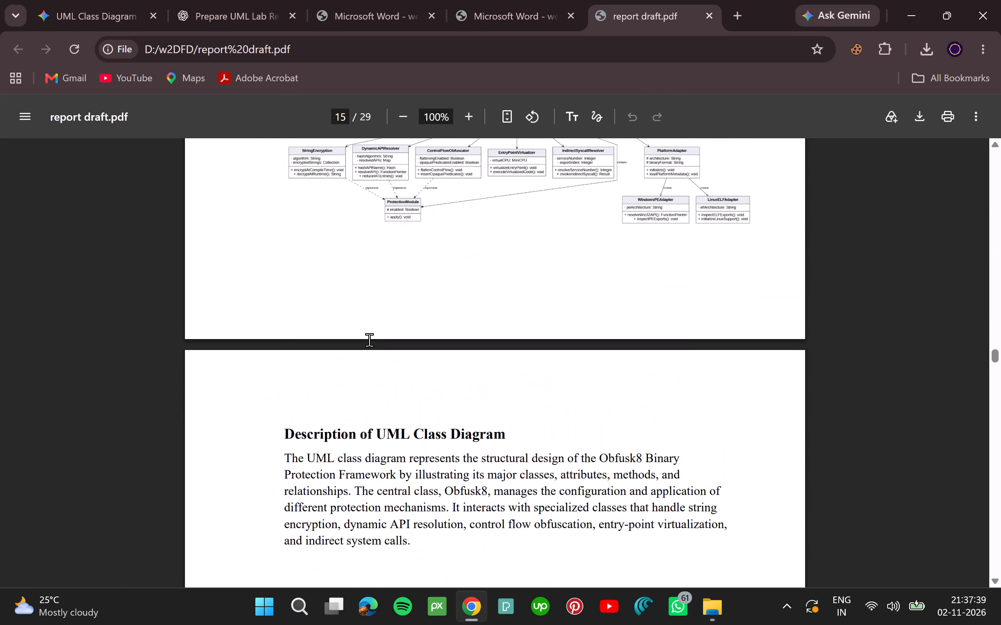
scroll(369, 340, up, 1)
click(712, 16)
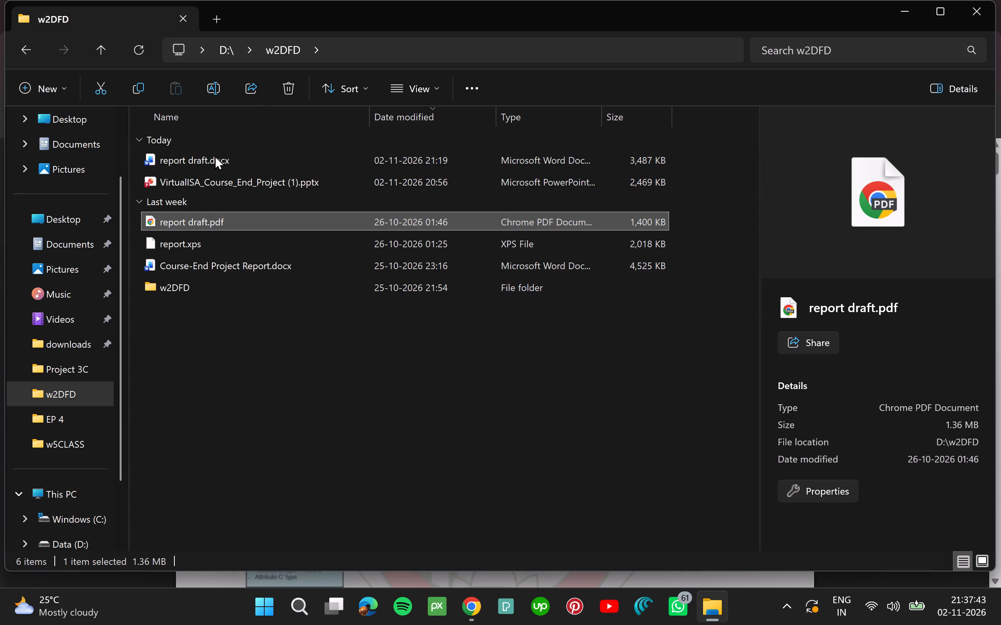
Open report draft.docx from the w2DFD folder.
double_click(215, 155)
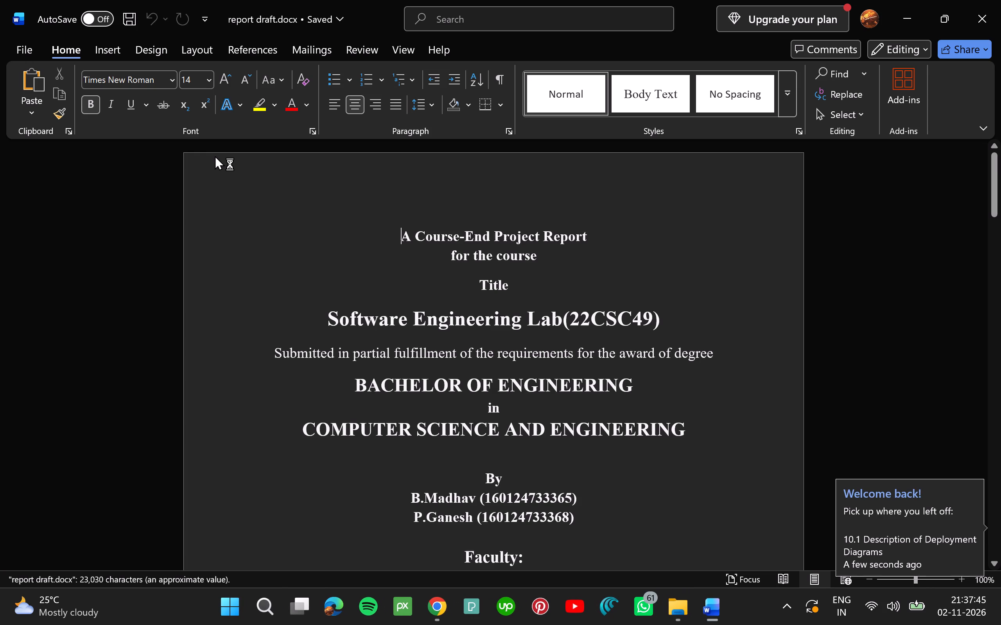
Look through the report's use case, class, activity and deployment diagram sections up to the conclusion and references.
scroll(508, 368, down, 10)
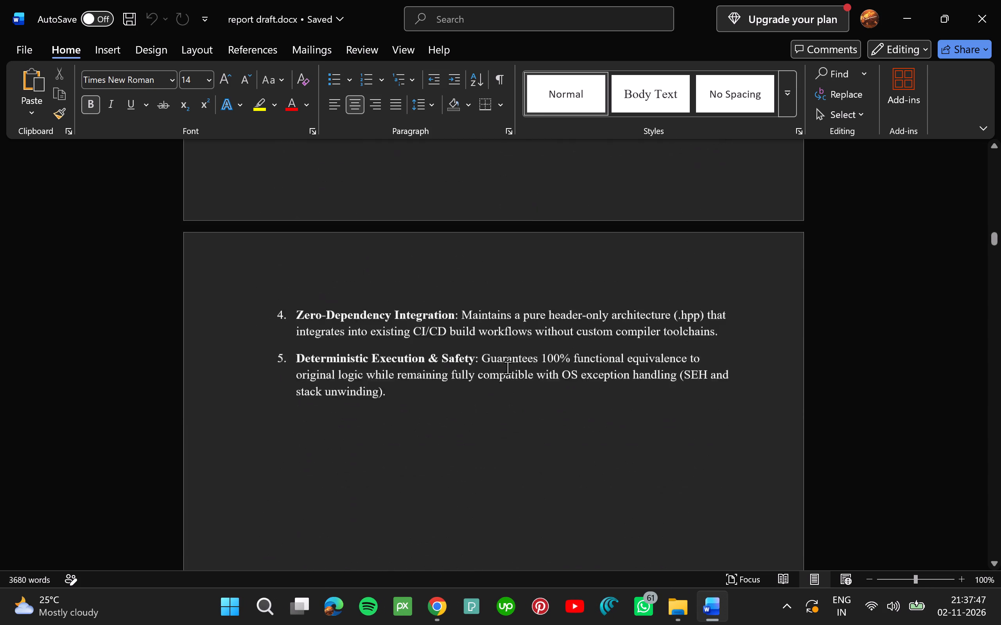
scroll(508, 368, down, 3)
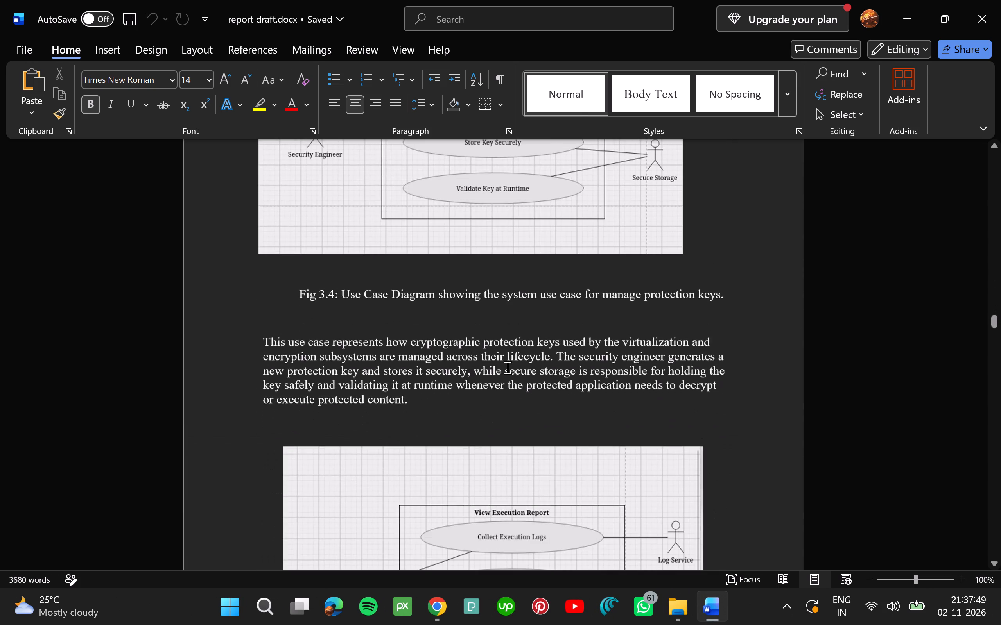
scroll(508, 368, down, 2)
scroll(508, 368, up, 1)
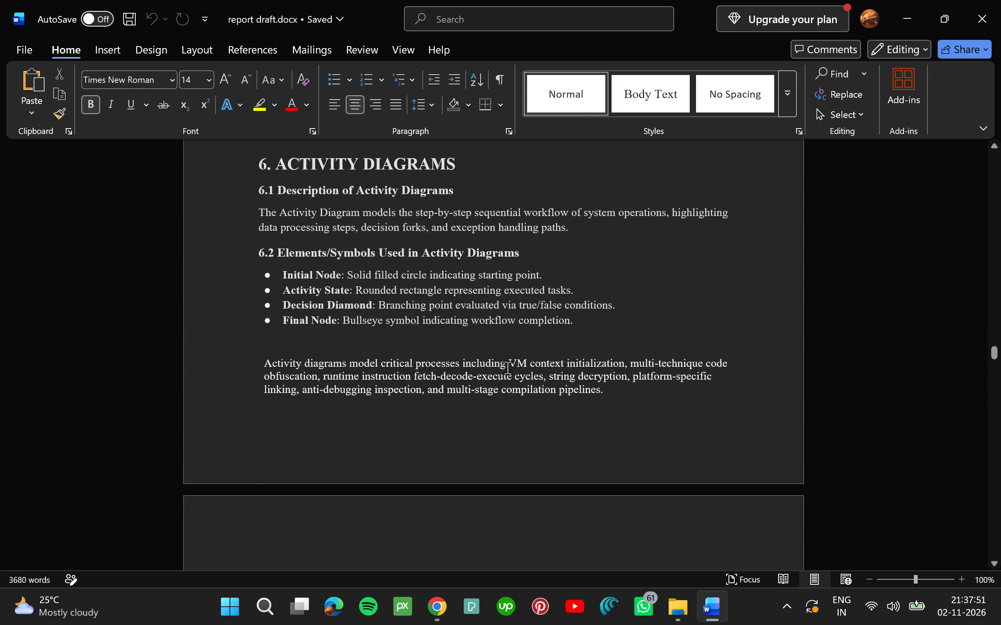
scroll(508, 368, up, 1)
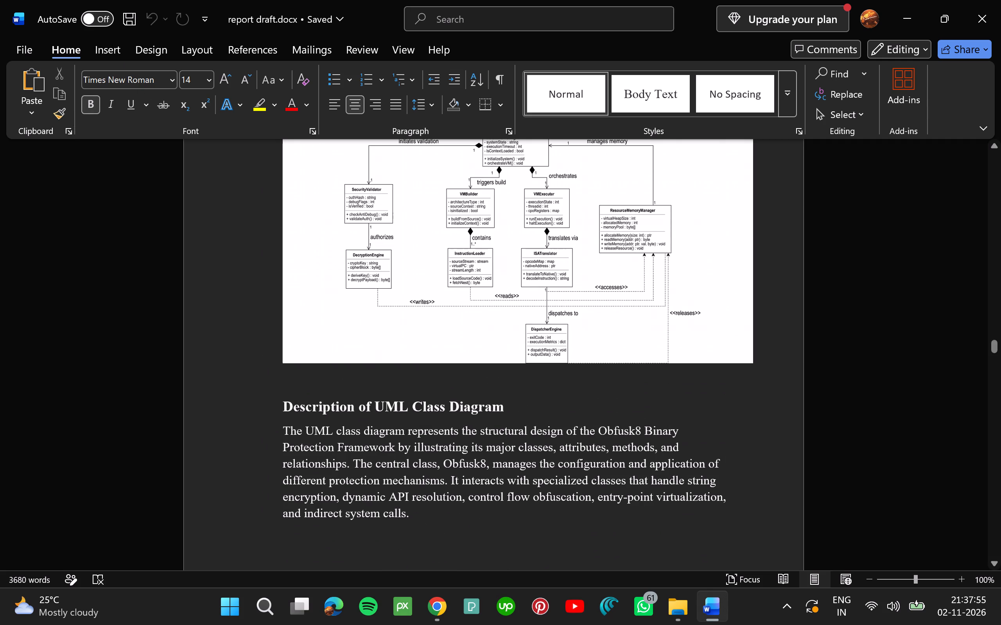
scroll(308, 316, down, 15)
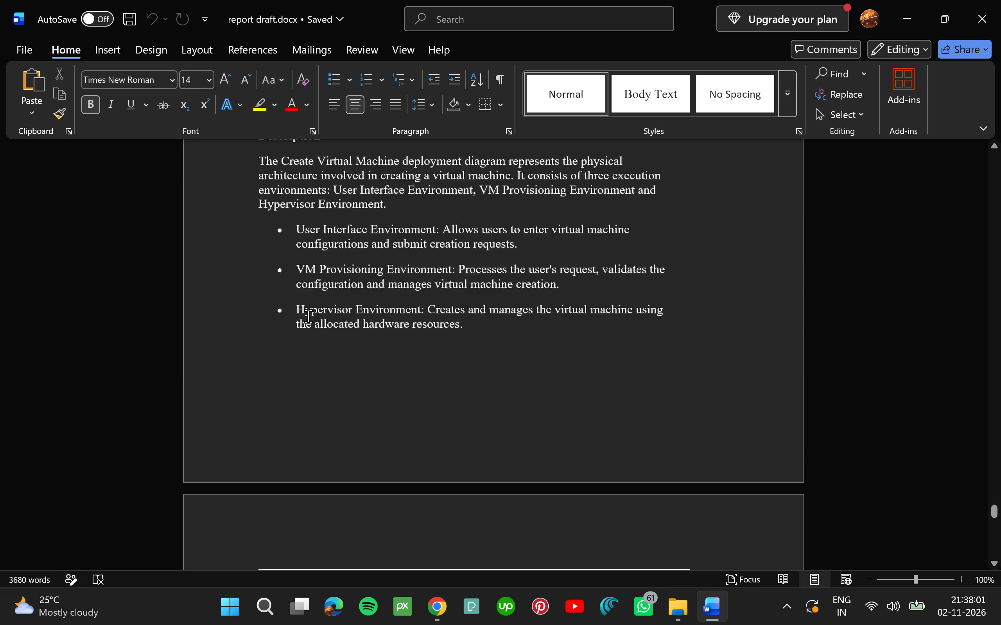
scroll(308, 316, down, 5)
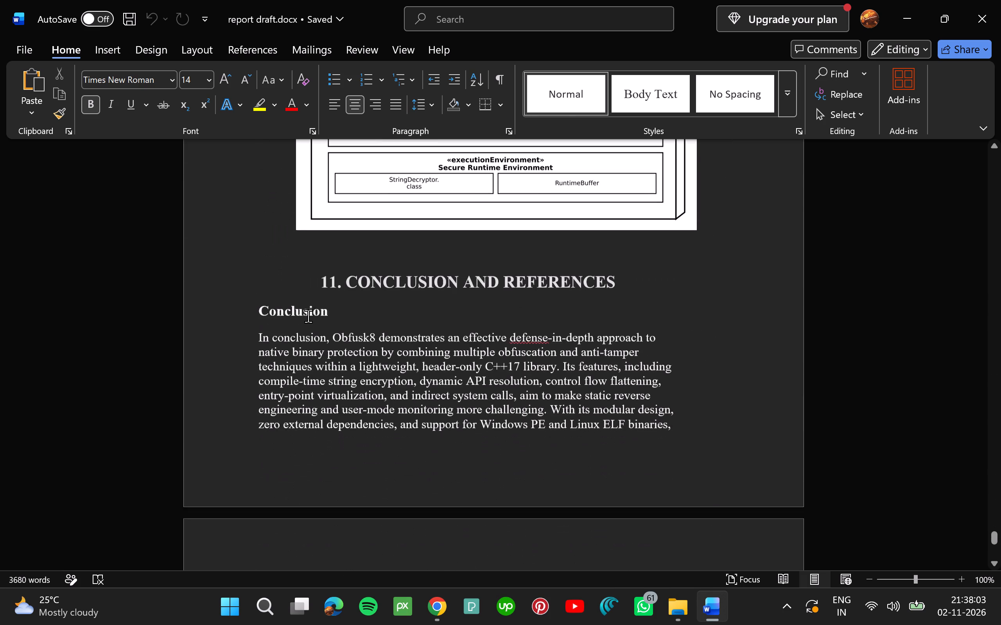
scroll(621, 403, up, 1)
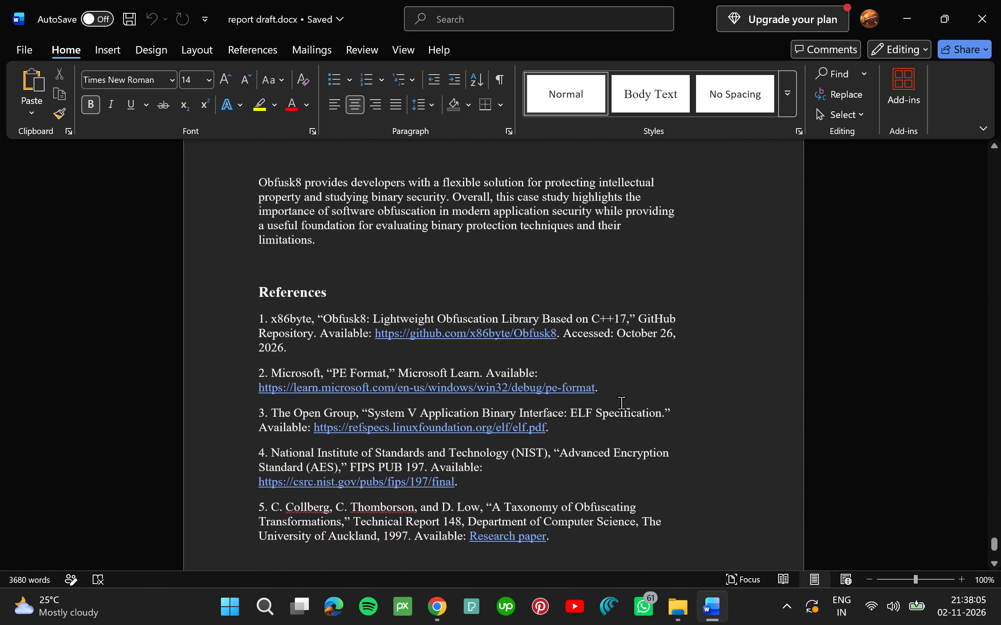
Insert six line breaks after the last deployment diagram to push section 11, Conclusion and References, onto the next page.
scroll(621, 403, up, 1)
click(721, 223)
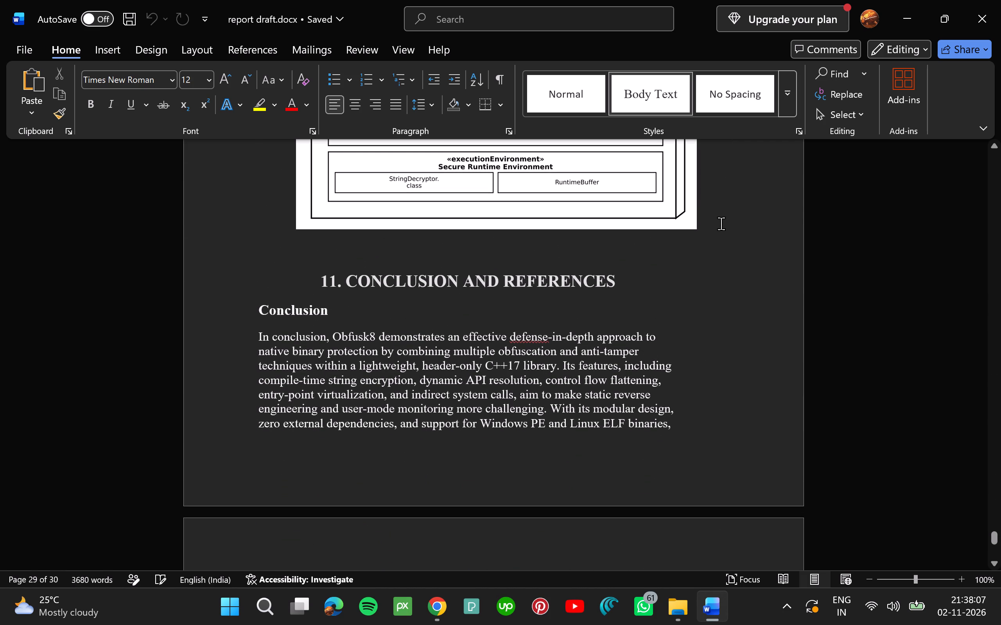
key(Return)
key(Return)
key(Return)
key(Return)
key(Return)
key(Return)
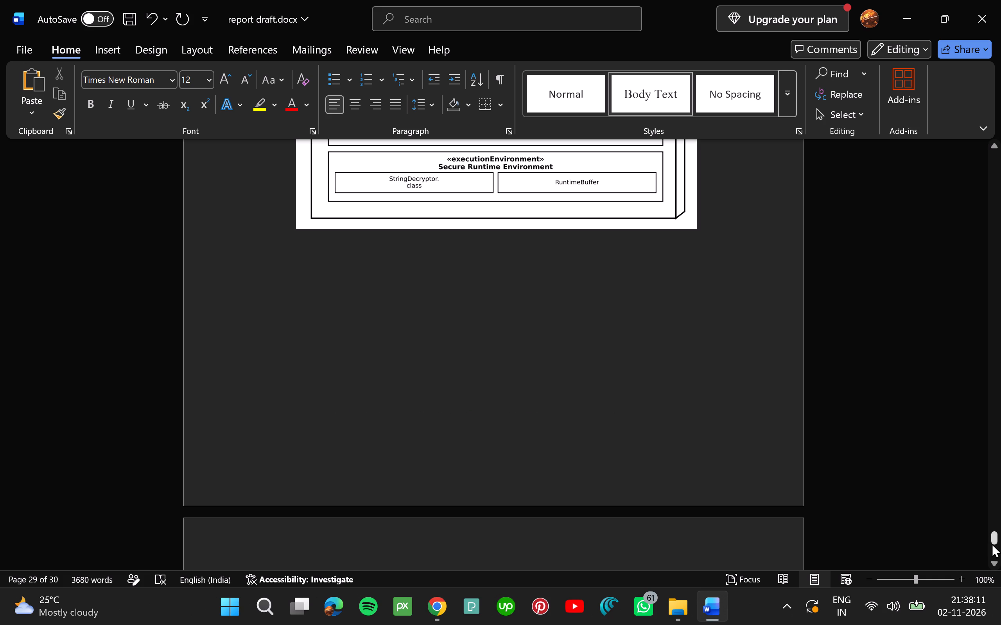
drag(992, 543, 989, 533)
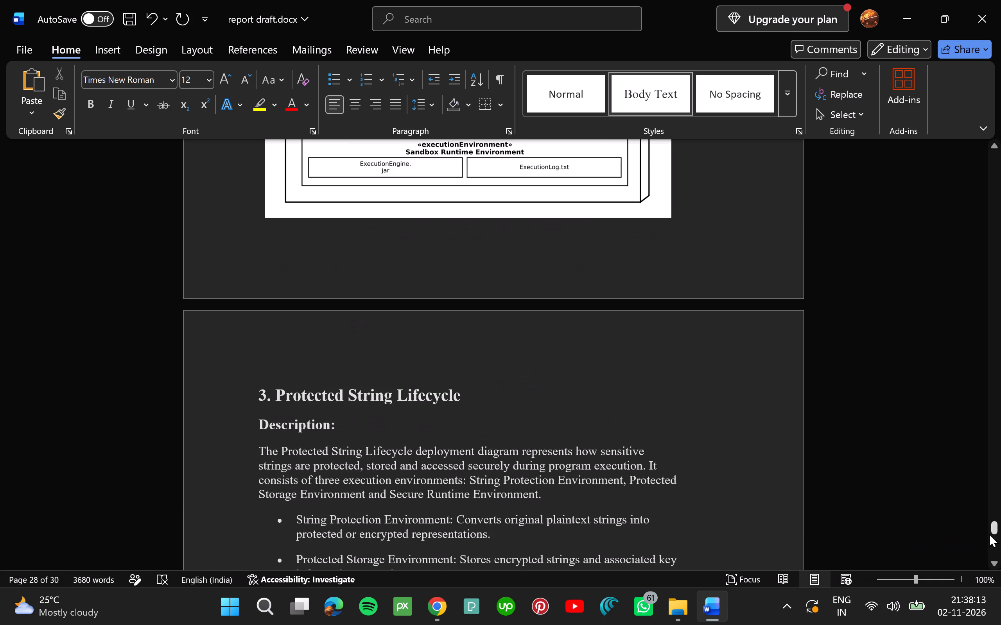
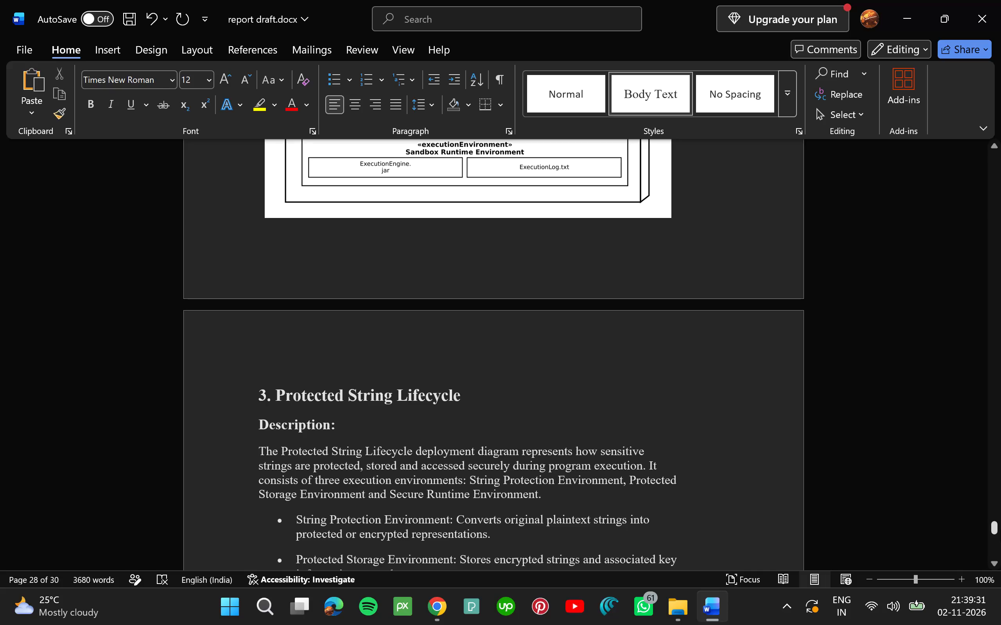
Switch from the report's Execute ISA deployment diagram to File Explorer and open the w2DFD subfolder inside D:\w2DFD.
drag(994, 525, 988, 521)
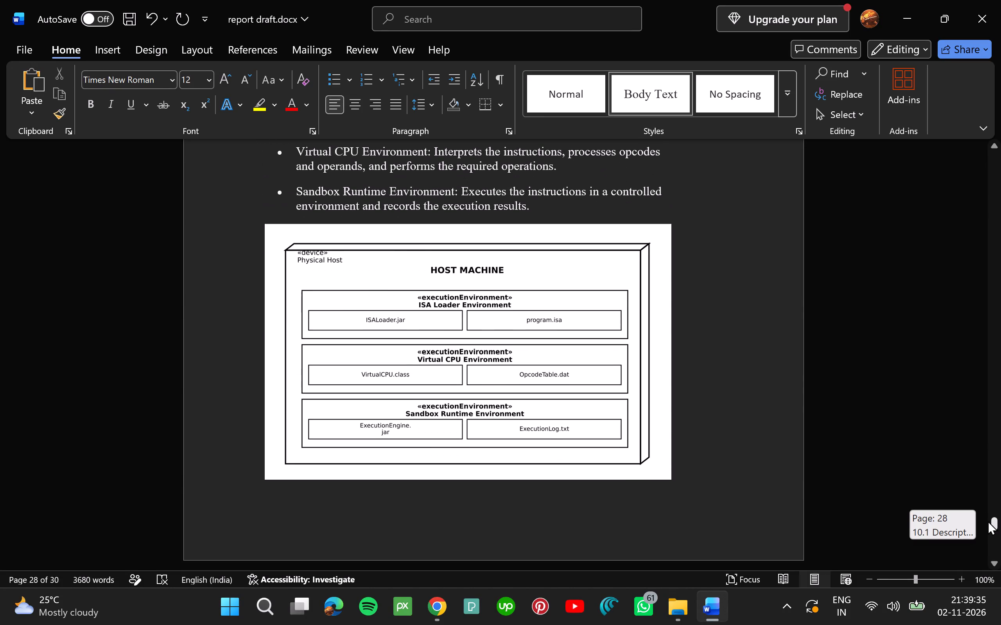
drag(988, 521, 988, 519)
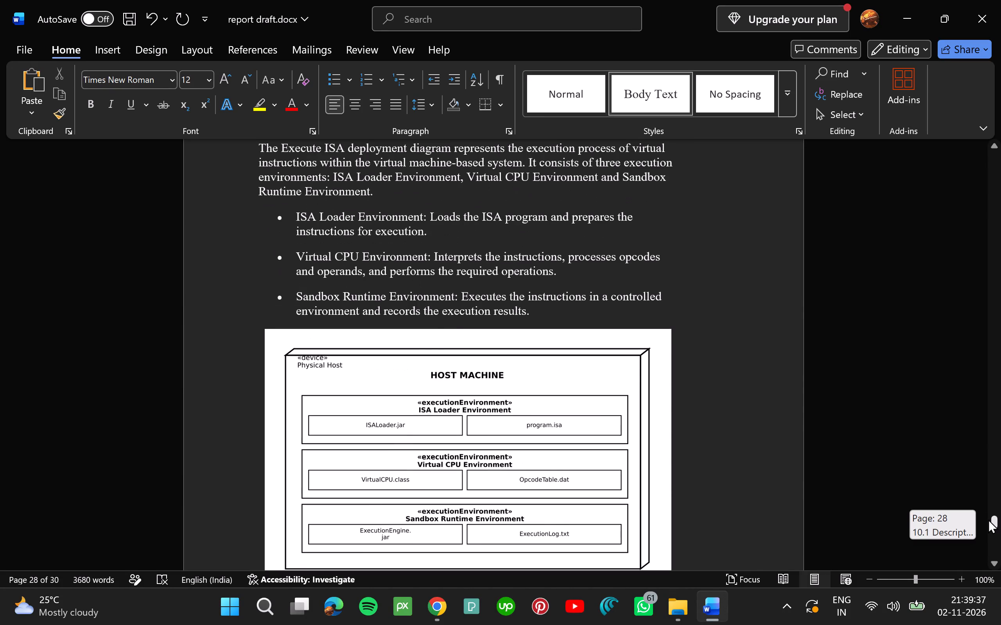
drag(988, 519, 988, 520)
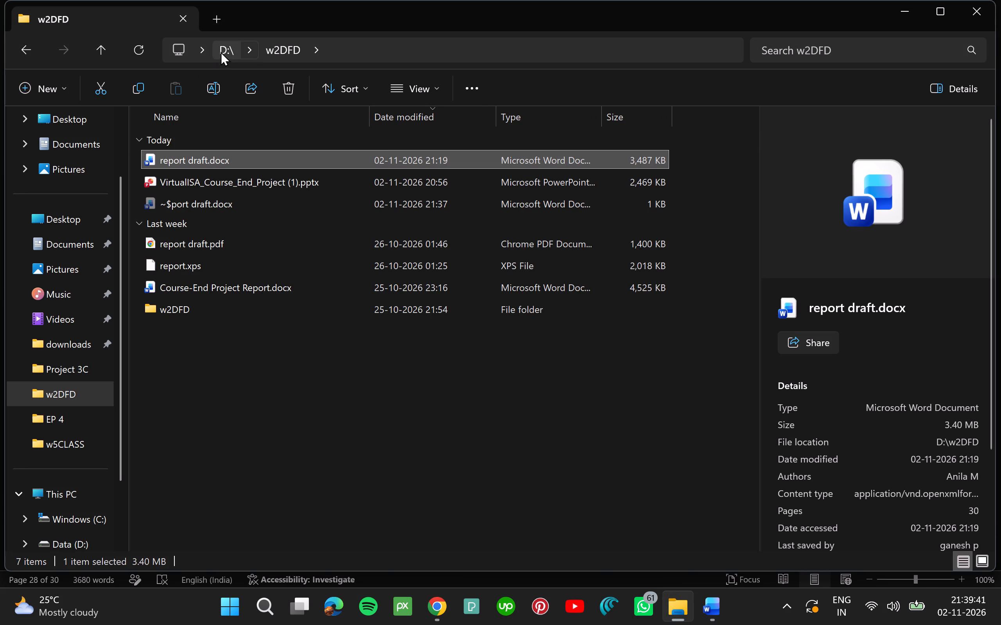
double_click(197, 312)
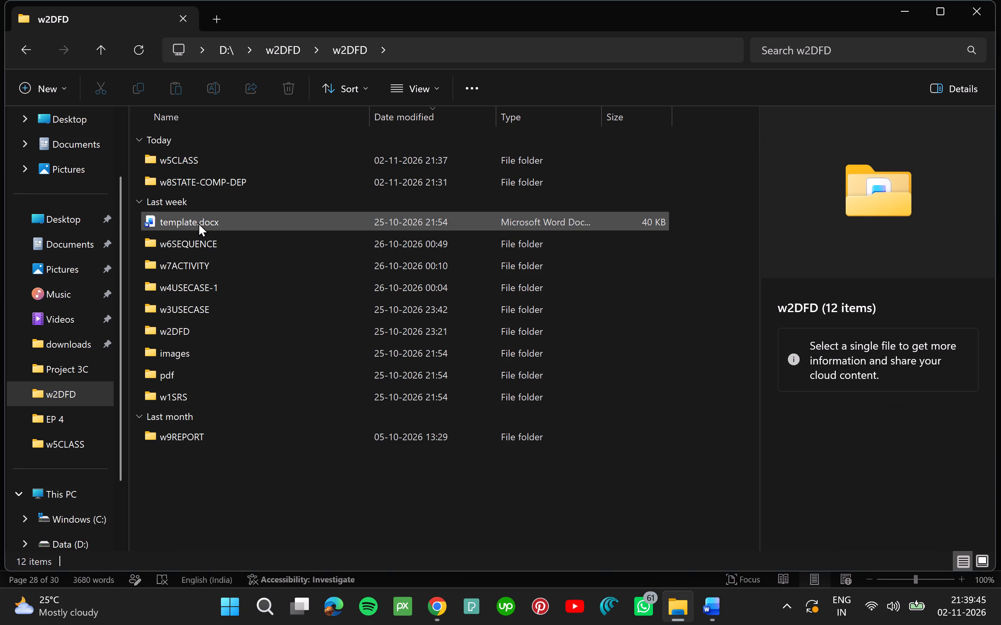
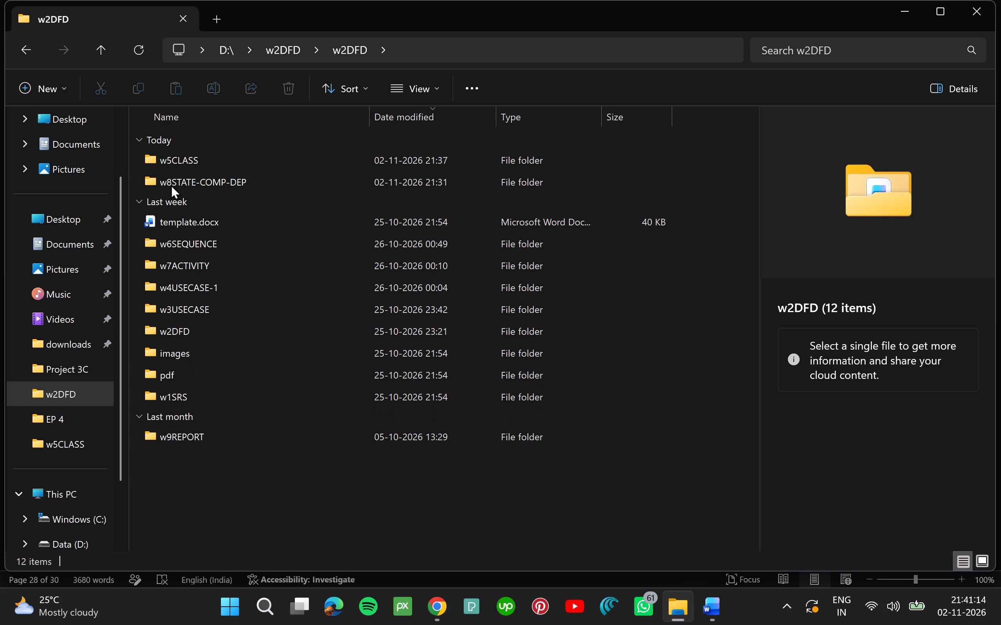
Open dep.docx from the w8STATE-COMP-DEP folder.
double_click(200, 179)
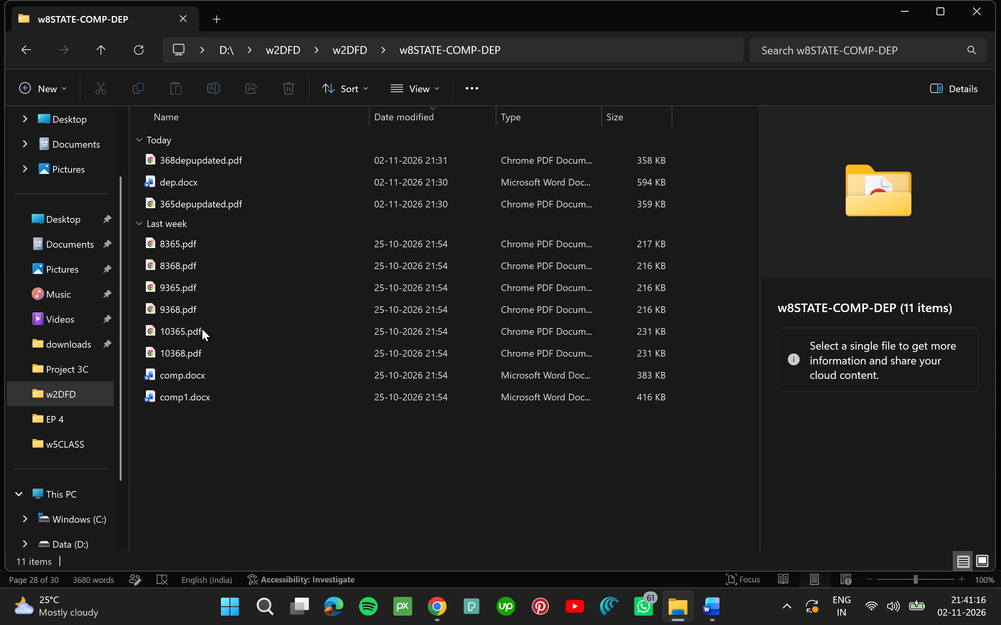
double_click(209, 183)
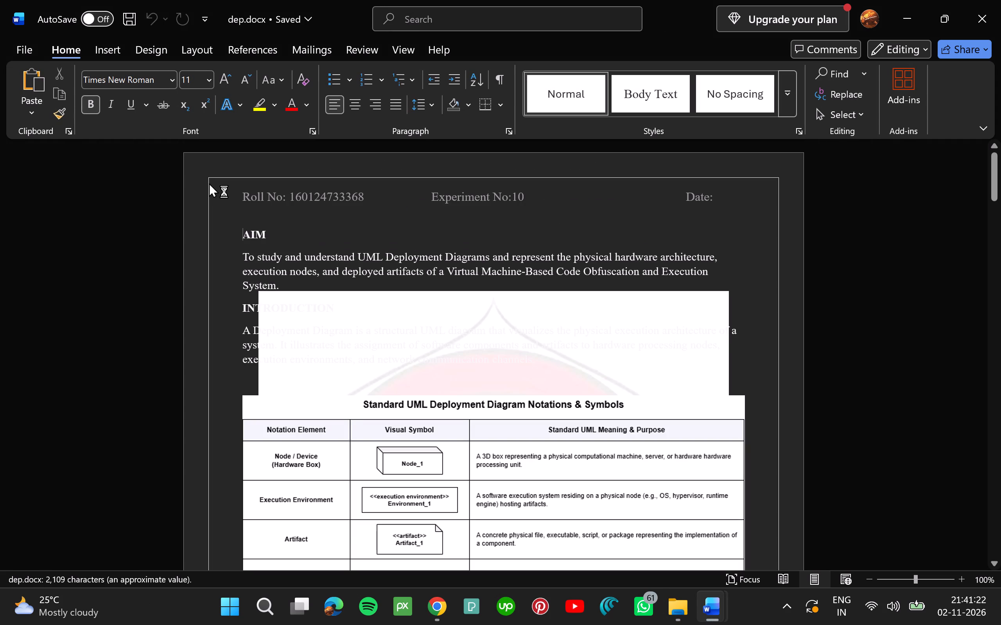
drag(996, 184, 985, 209)
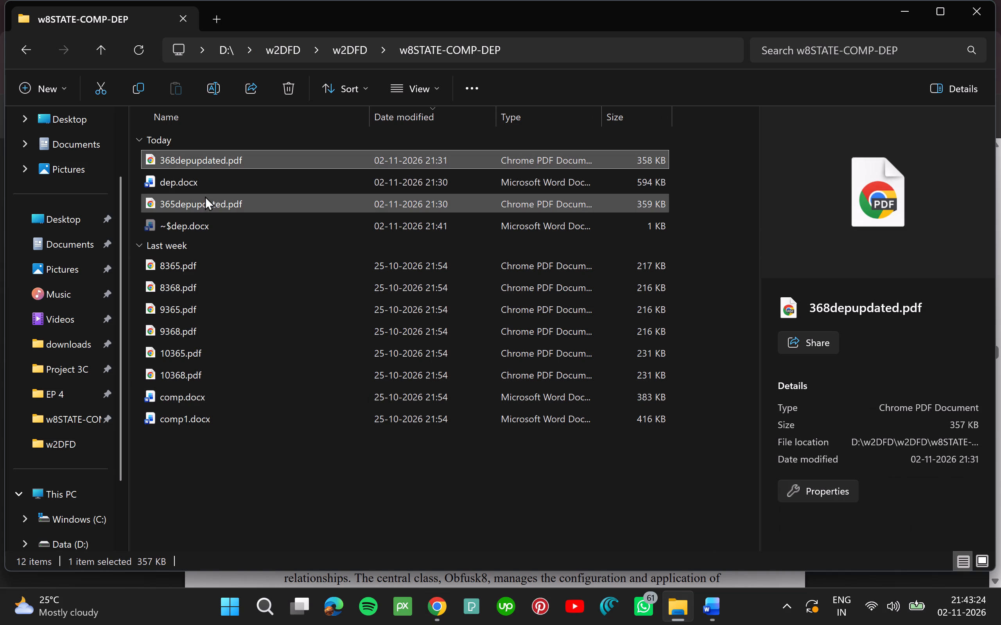
ctrl+click(201, 202)
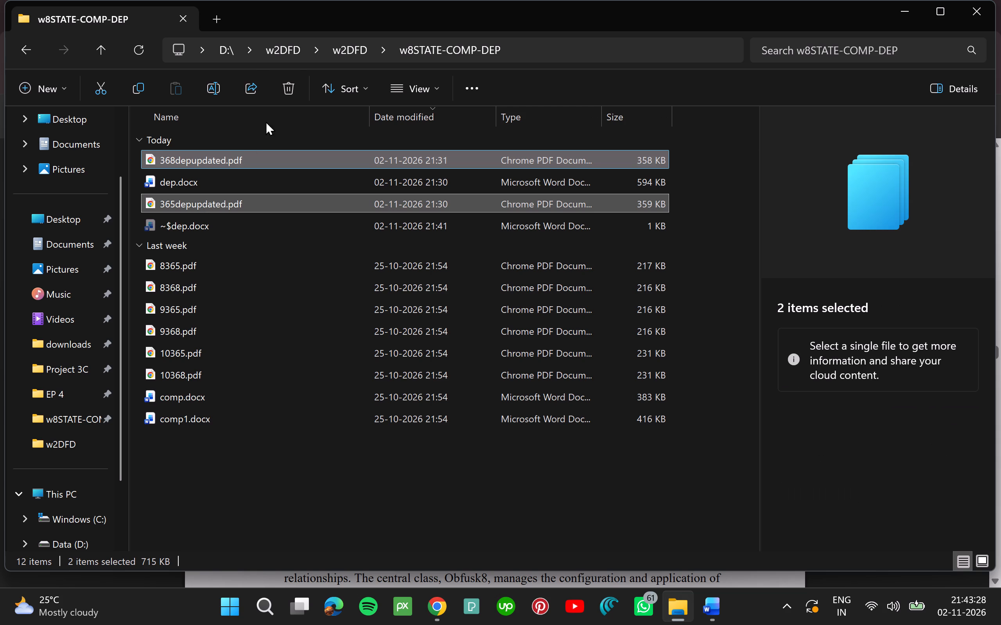
click(247, 83)
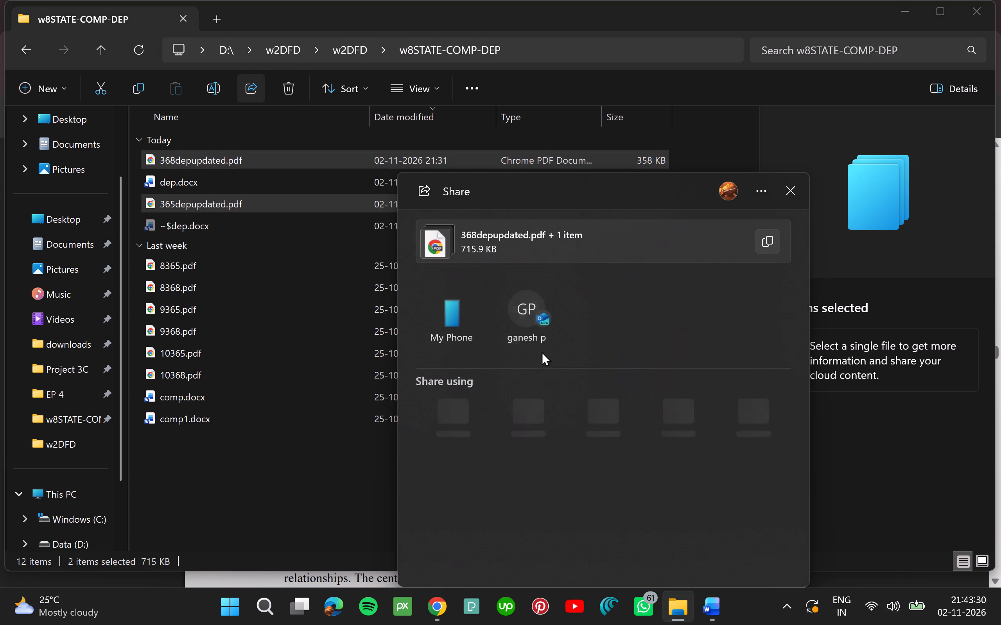
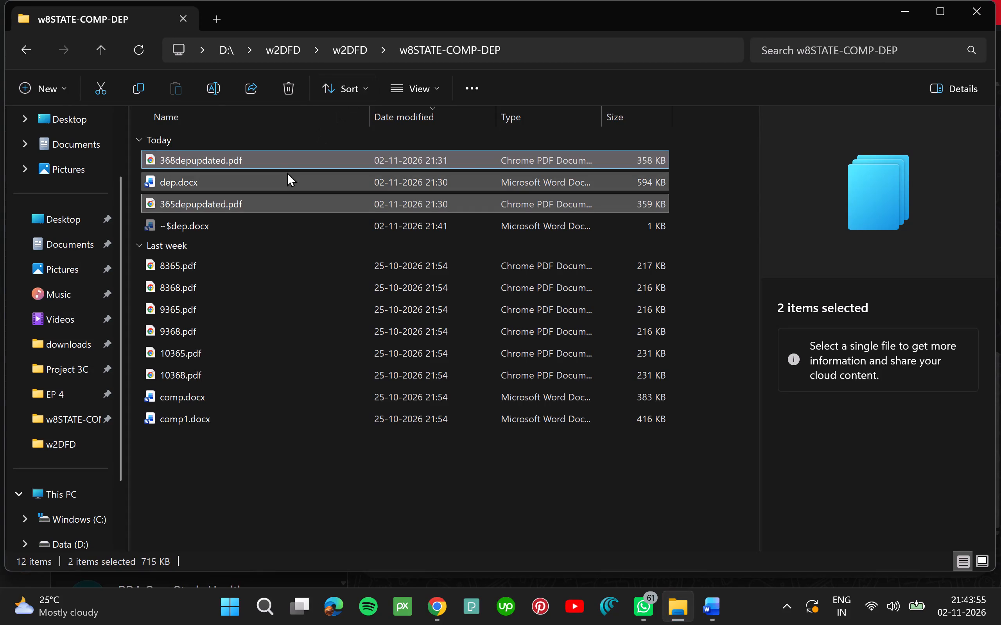
Go up to the w2DFD folder on D: and open the sharing options for report updated.pdf.
click(290, 48)
click(206, 159)
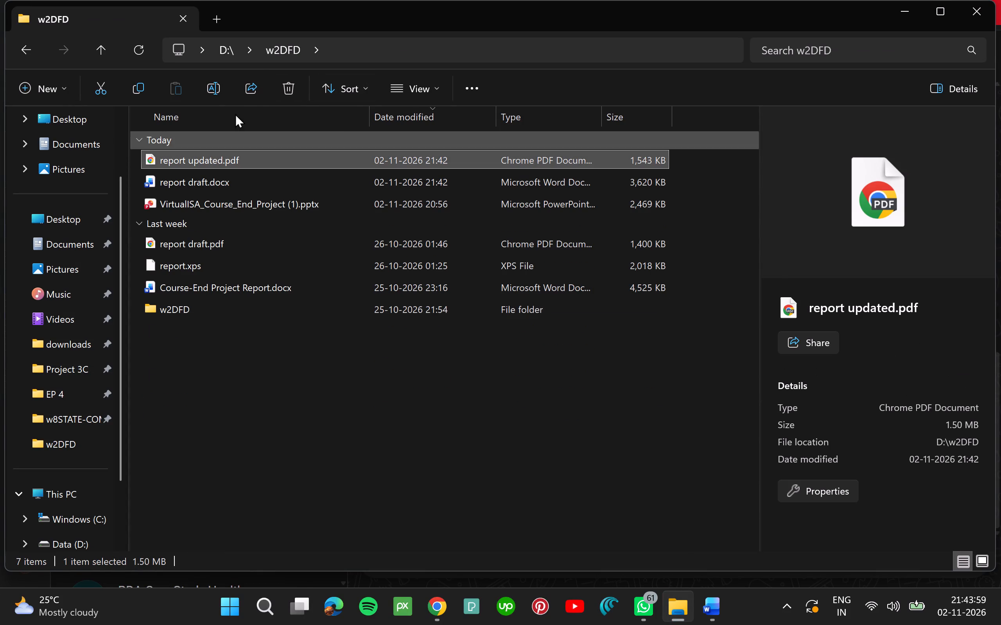
click(245, 85)
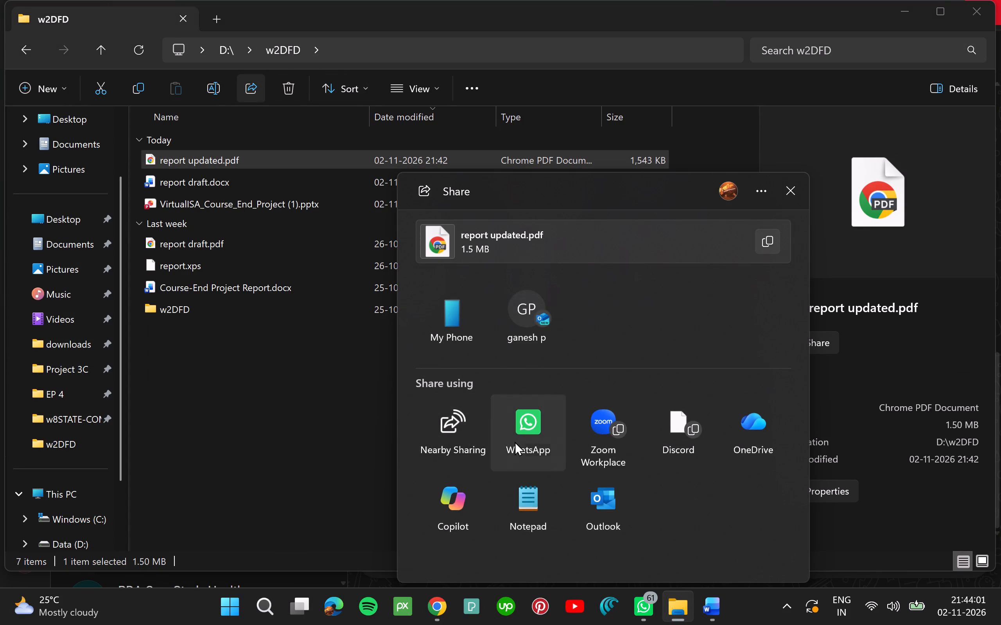
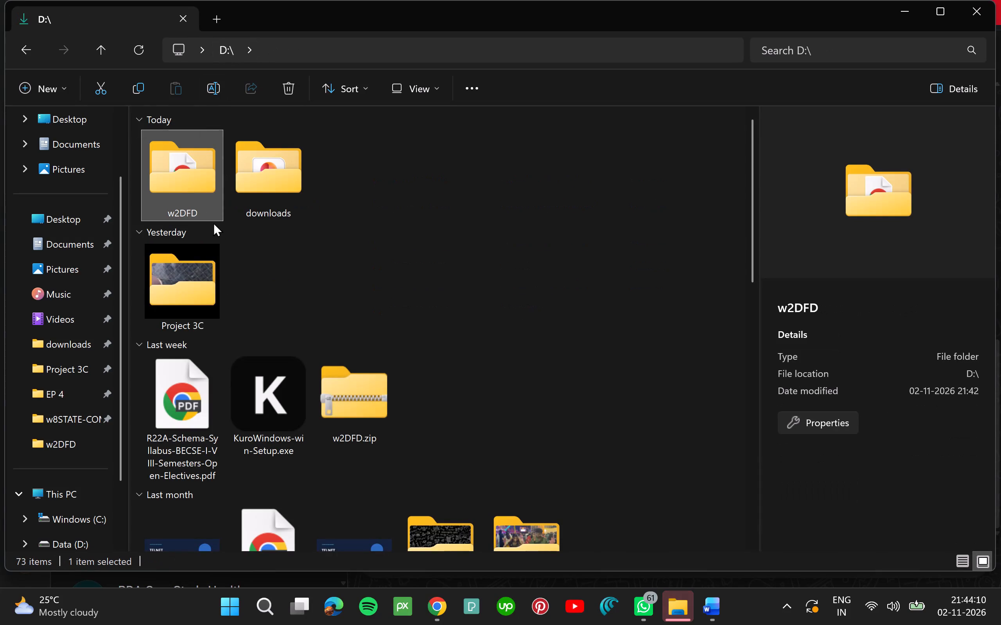
In the w5CLASS folder inside D:\w2DFD\w2DFD, select 365se5.pdf and 368se5.pdf together and open their sharing options.
double_click(174, 181)
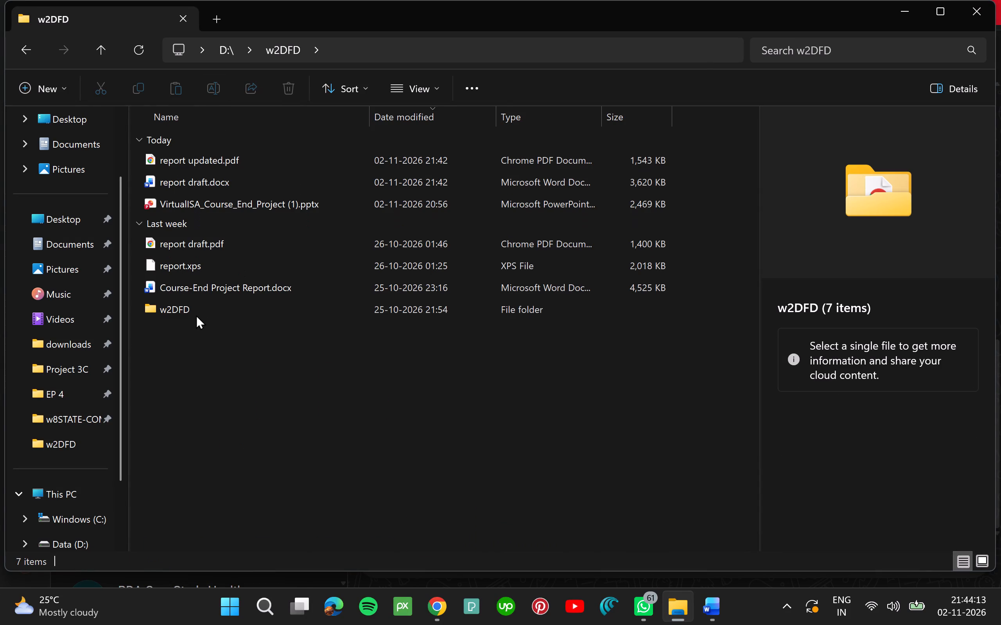
double_click(196, 315)
double_click(191, 182)
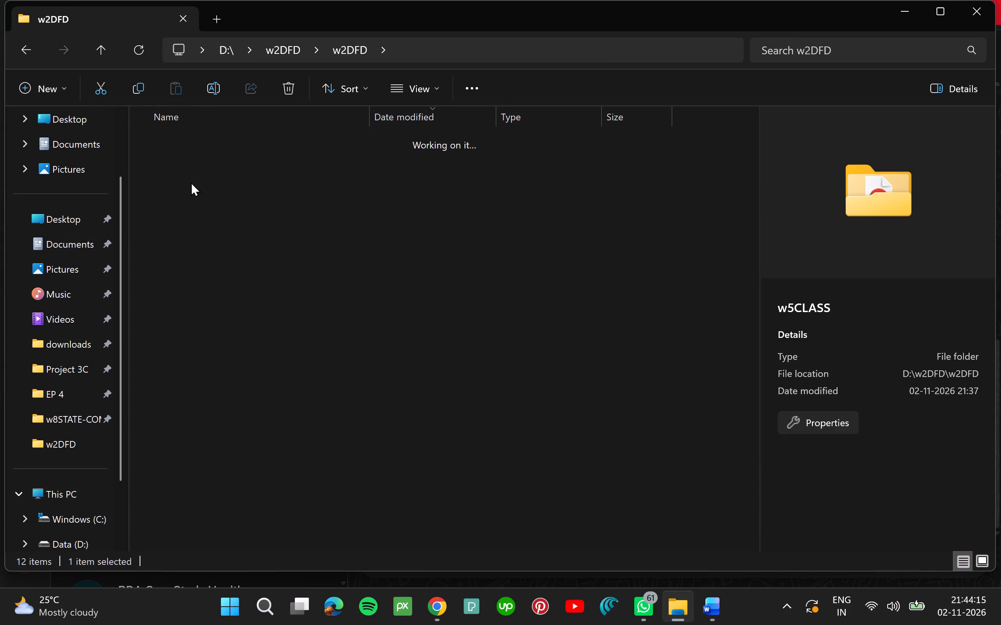
click(192, 157)
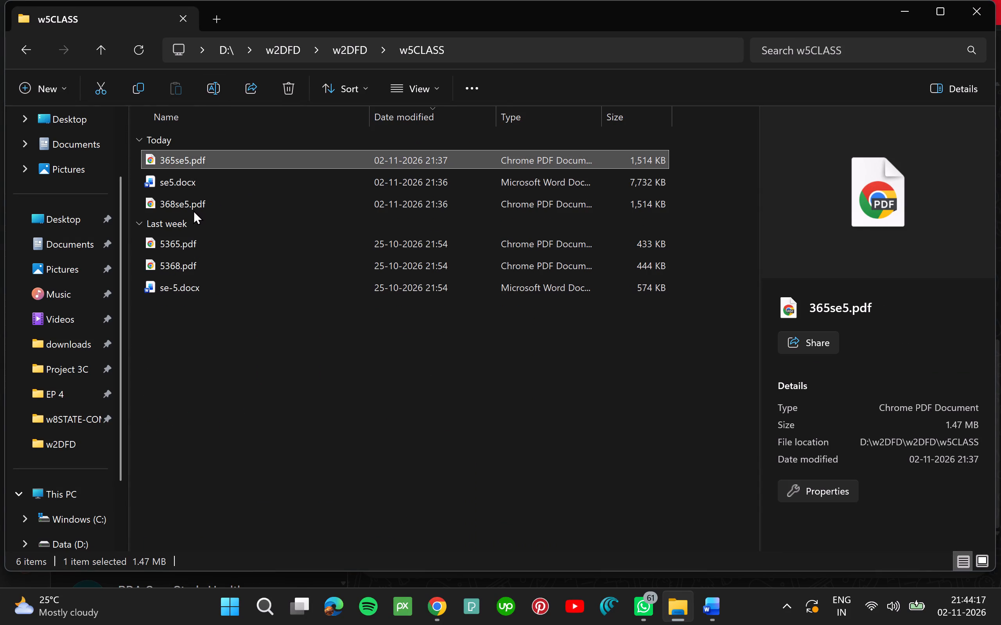
ctrl+click(196, 204)
click(249, 86)
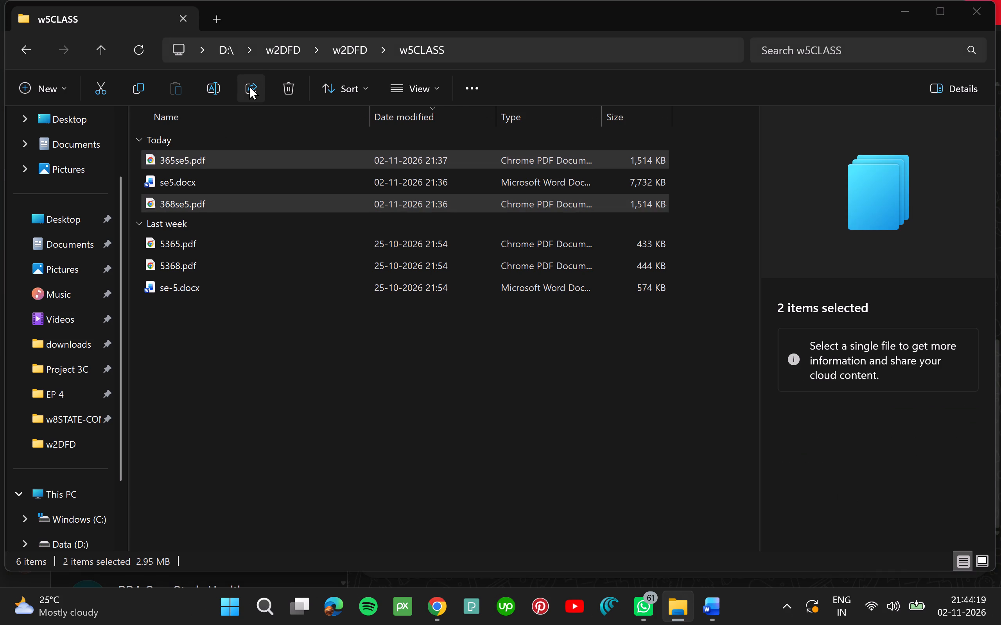
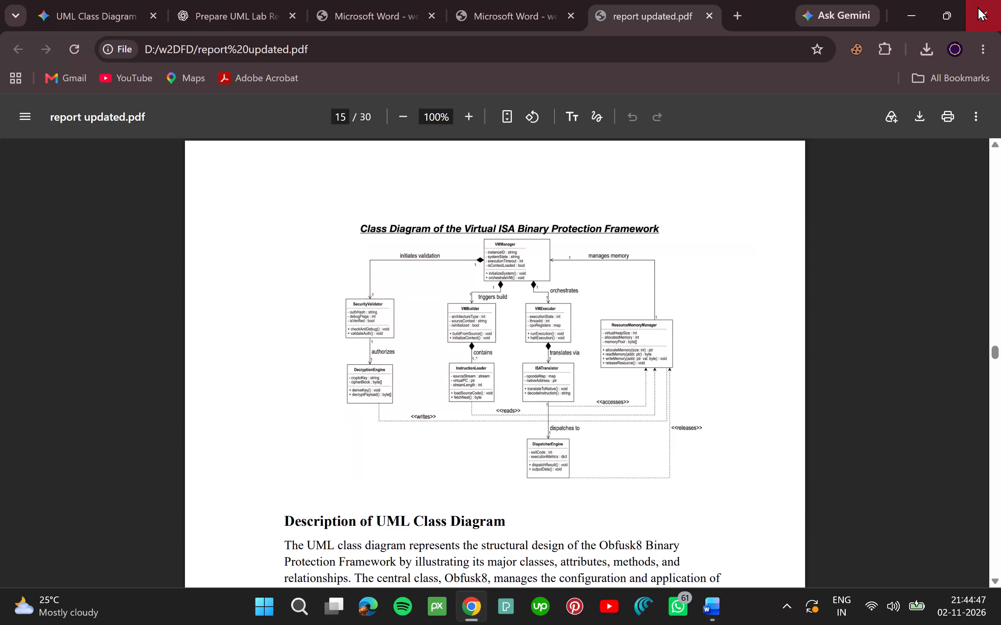
Close the browser window with the report PDF and the Word documents report draft.docx and dep.docx.
click(978, 7)
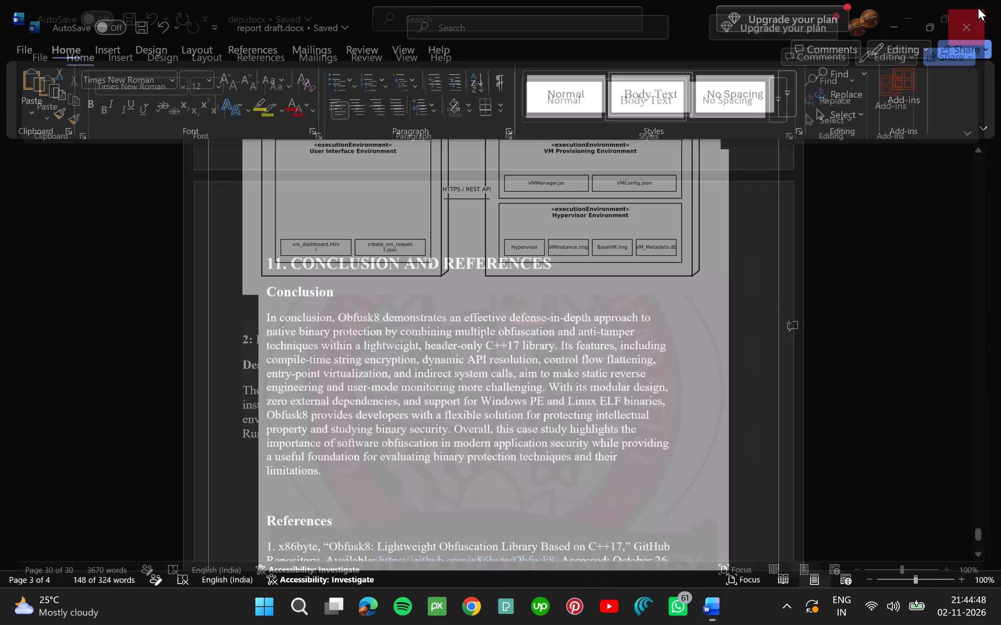
click(978, 7)
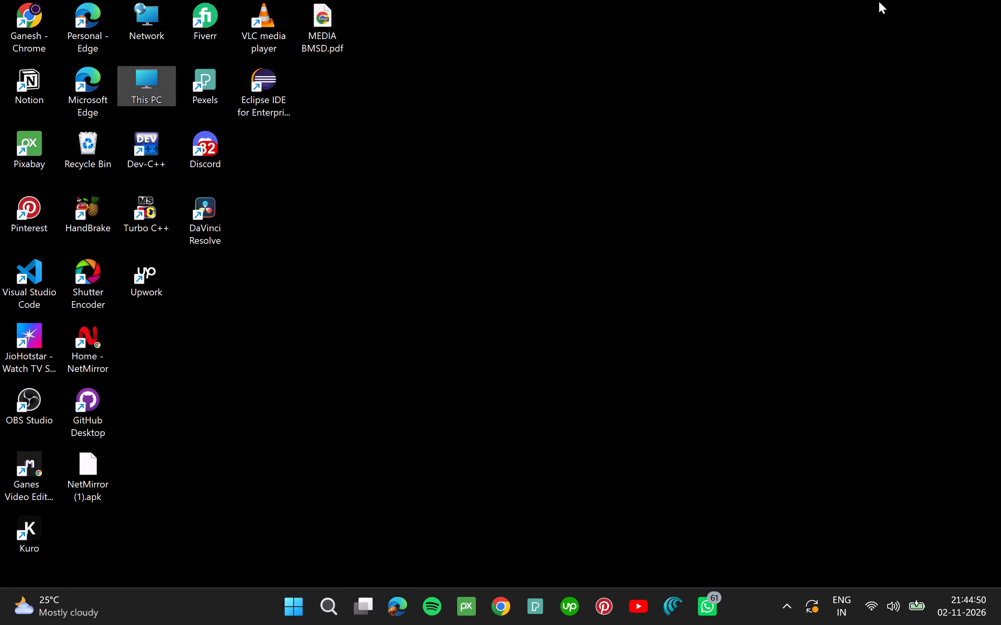